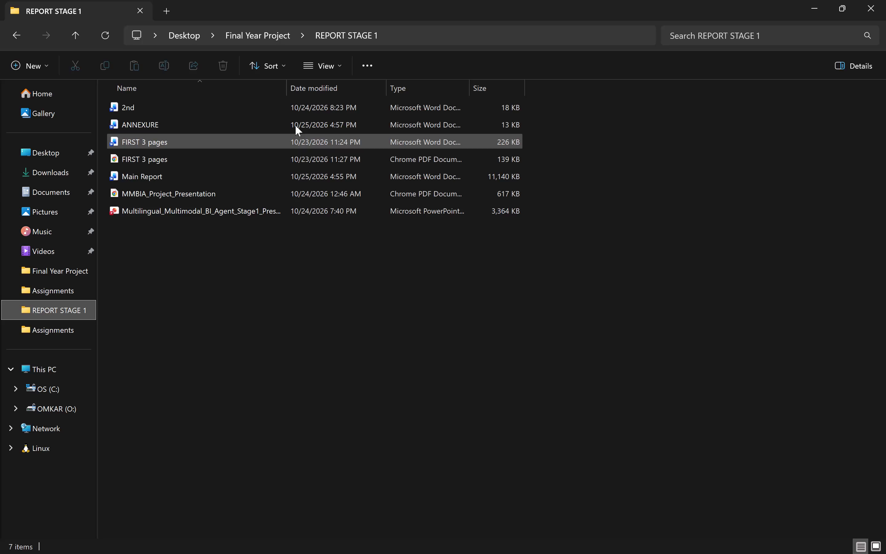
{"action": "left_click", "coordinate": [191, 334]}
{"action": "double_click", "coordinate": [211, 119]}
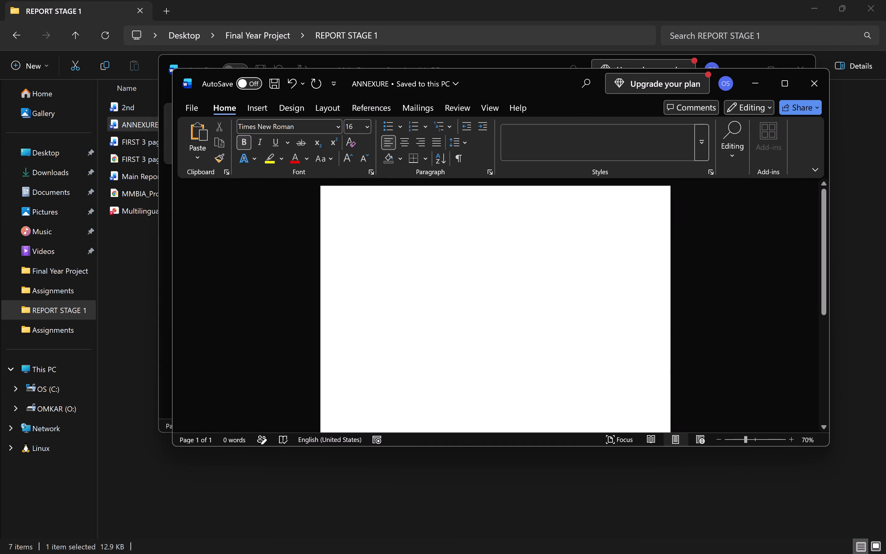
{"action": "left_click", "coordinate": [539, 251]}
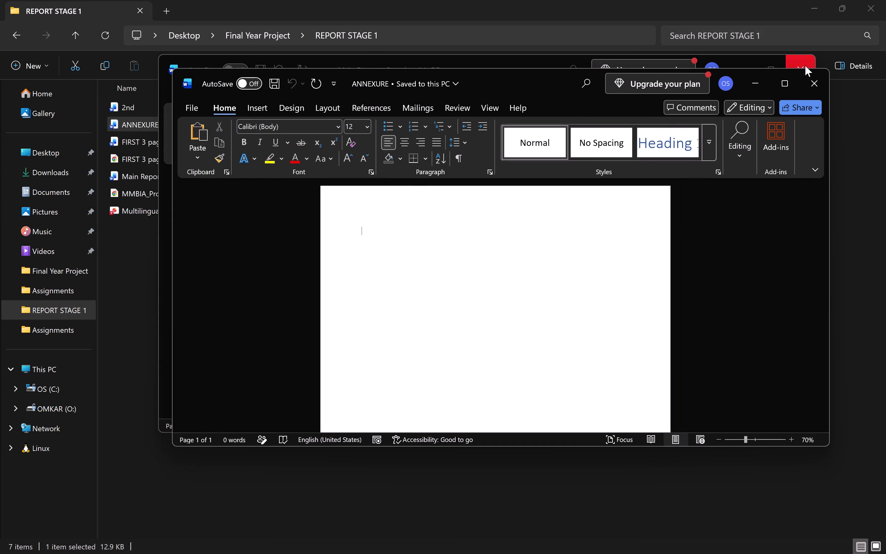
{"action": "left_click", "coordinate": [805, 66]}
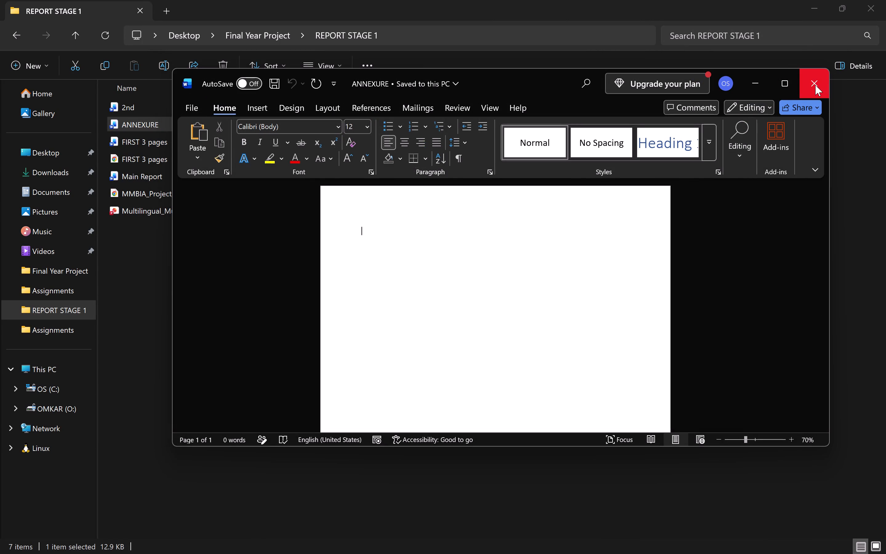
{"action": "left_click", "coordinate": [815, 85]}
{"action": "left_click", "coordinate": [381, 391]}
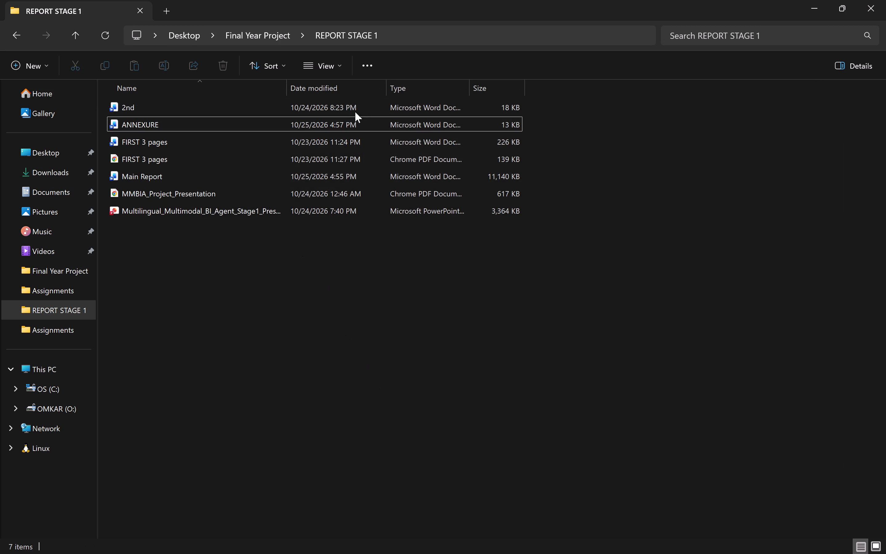
Open the ANNEXURE document from the REPORT STAGE 1 folder.
{"action": "double_click", "coordinate": [334, 130]}
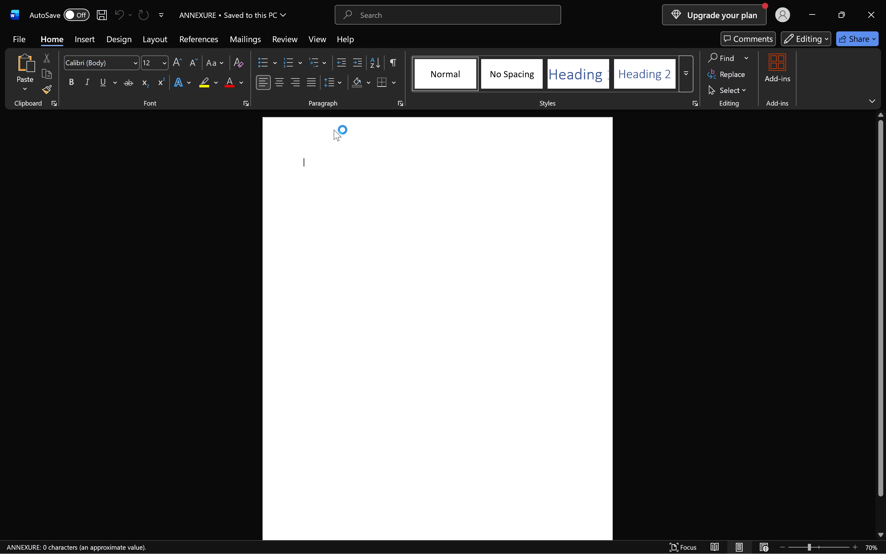
{"action": "left_click", "coordinate": [374, 184]}
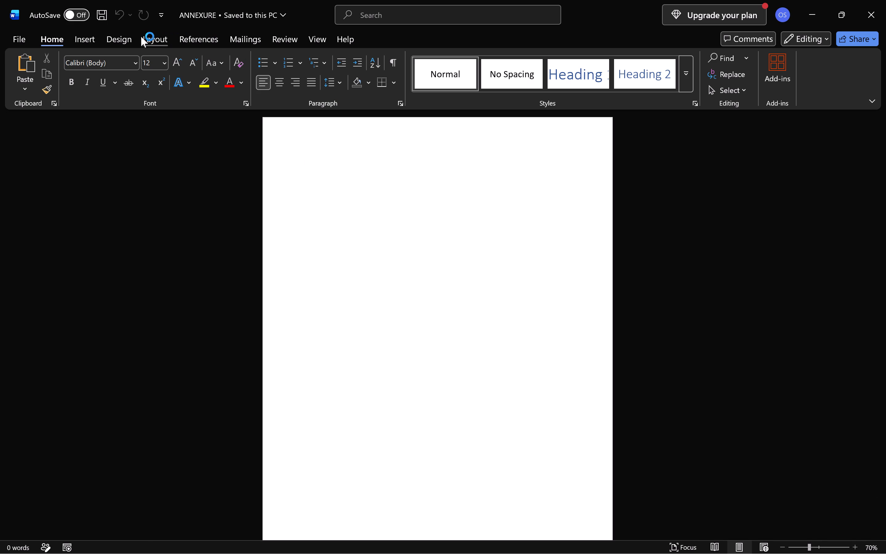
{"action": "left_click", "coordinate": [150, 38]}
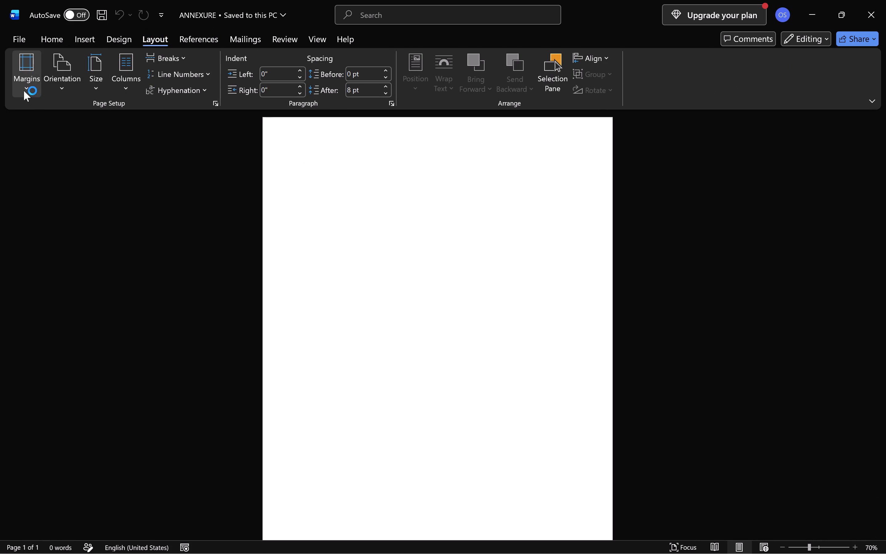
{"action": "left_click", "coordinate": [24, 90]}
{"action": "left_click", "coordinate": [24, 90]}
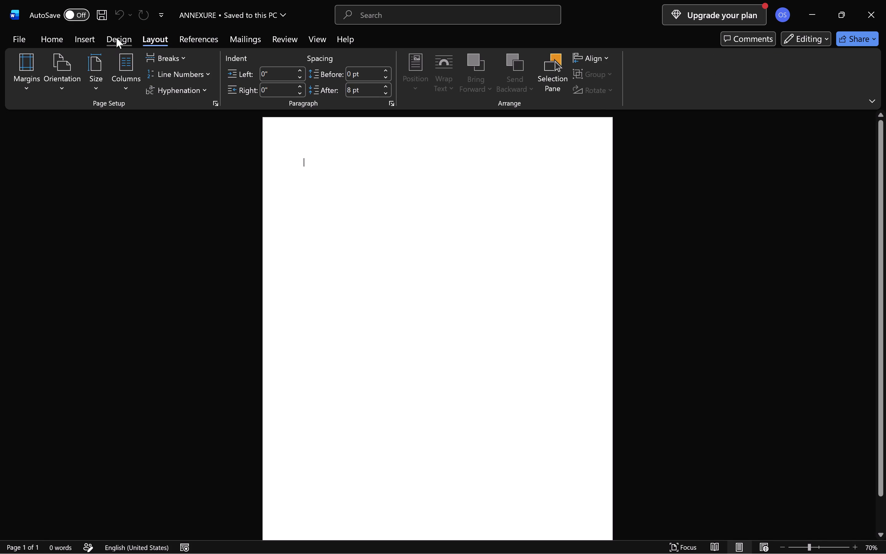
Apply a ½ pt Box page border to the whole document, keeping the default border options.
{"action": "left_click", "coordinate": [116, 38]}
{"action": "left_click", "coordinate": [834, 80]}
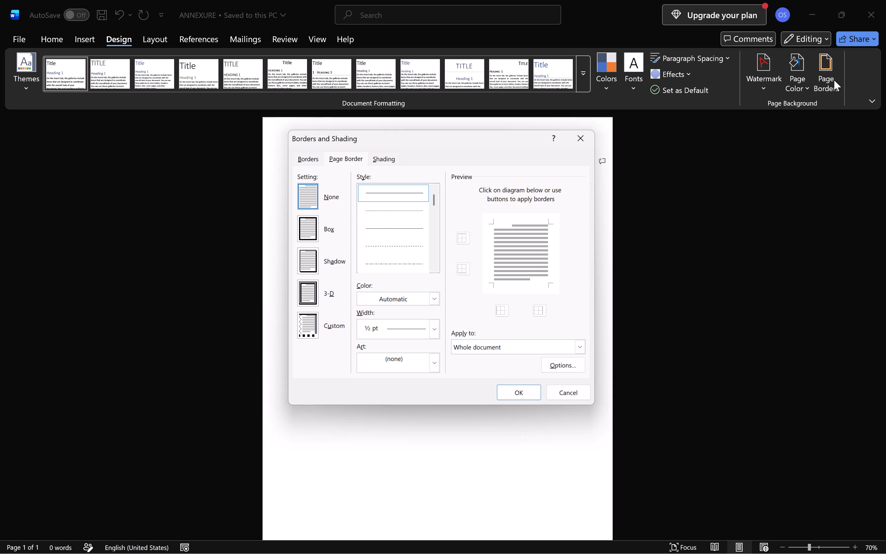
{"action": "left_click", "coordinate": [305, 230]}
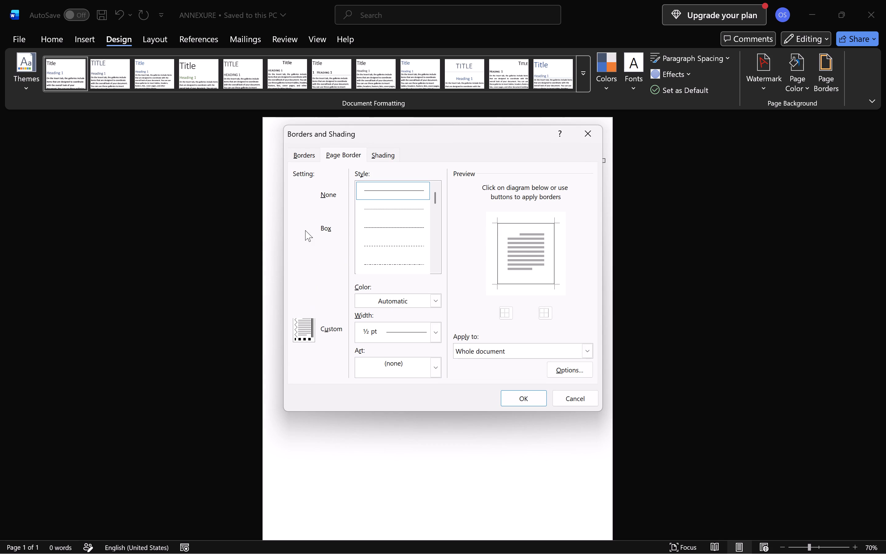
{"action": "left_click", "coordinate": [574, 372]}
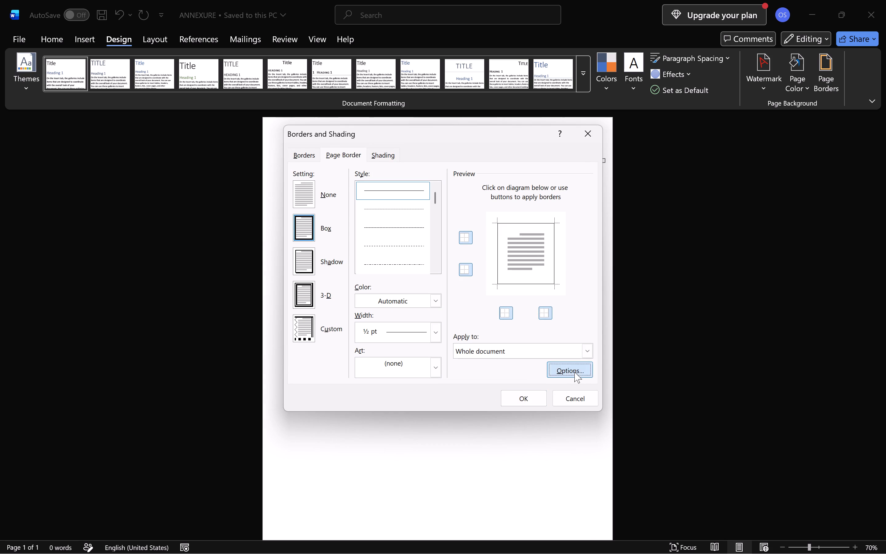
{"action": "left_click", "coordinate": [574, 372]}
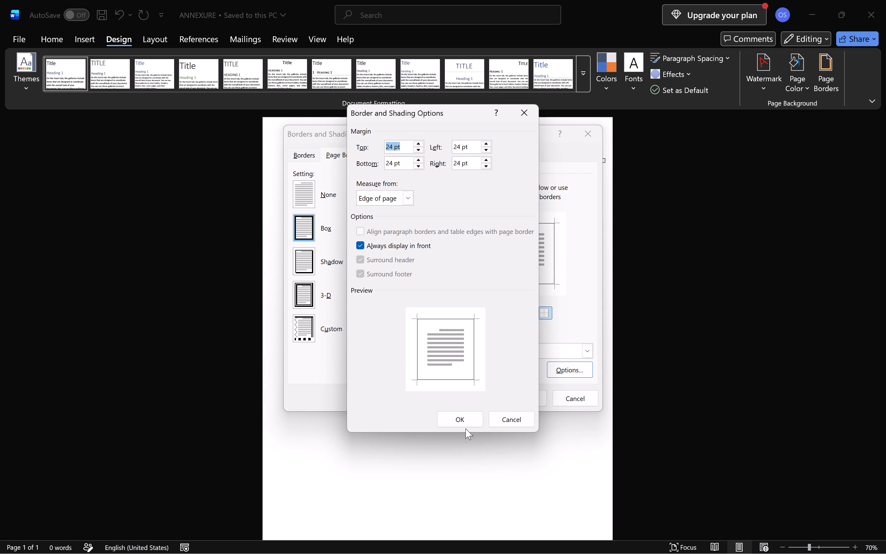
{"action": "left_click", "coordinate": [465, 428]}
{"action": "left_click", "coordinate": [475, 413]}
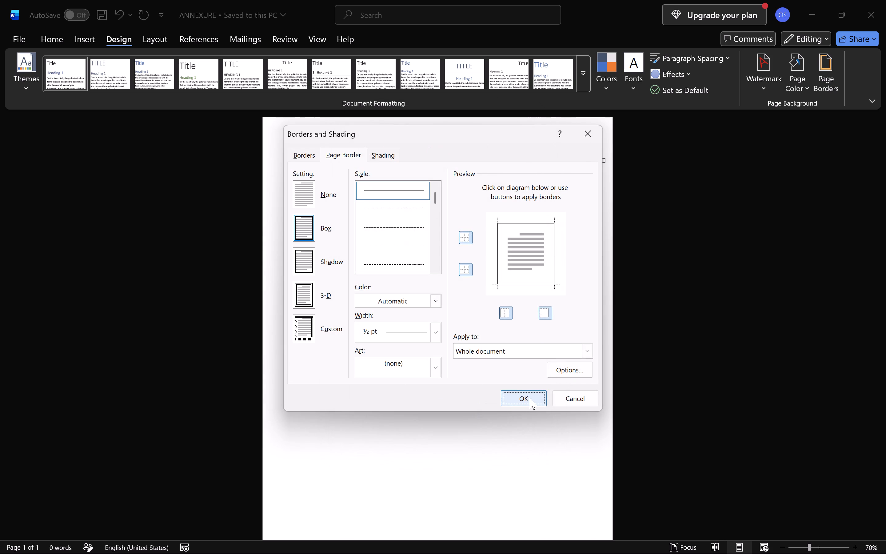
{"action": "left_click", "coordinate": [530, 398]}
{"action": "left_click", "coordinate": [434, 285]}
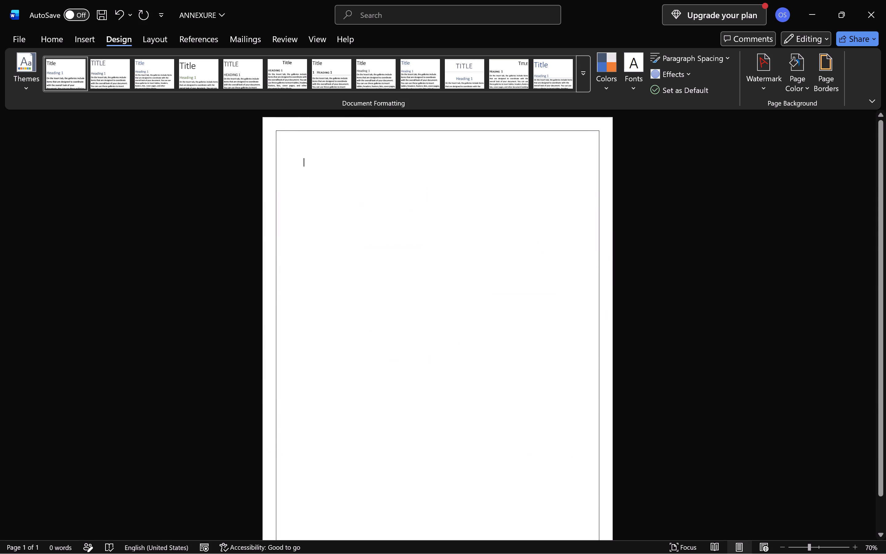
Enter "MULTILINGUAL AND MULTIMODAL BUSINESS INTELLIGENCE AGENT" in the page header.
{"action": "double_click", "coordinate": [459, 127]}
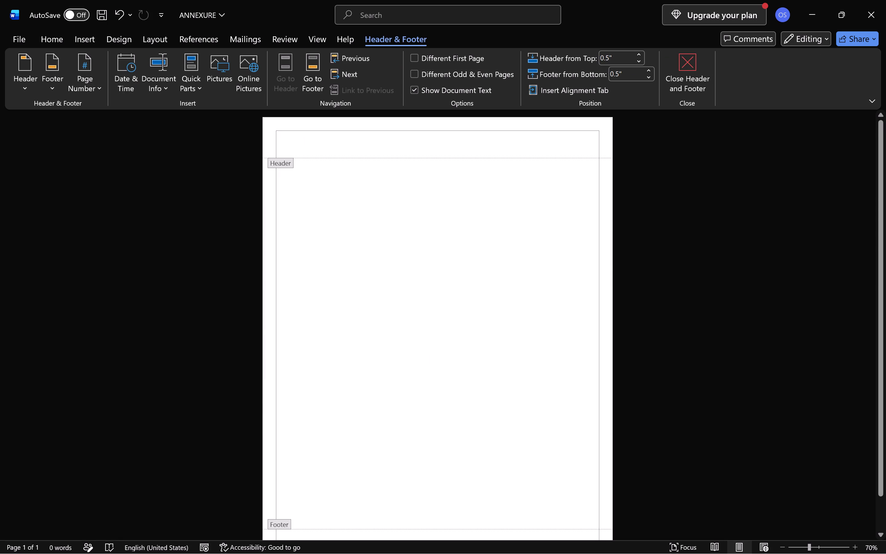
{"action": "type", "text": "MULTI"}
{"action": "type", "text": "LINGUAL AND MULTIMODAL"}
{"action": "key", "text": "space"}
{"action": "type", "text": "BUSINESS INTELLIGENCE AGENT"}
{"action": "key", "text": "space"}
{"action": "key", "text": "BackSpace"}
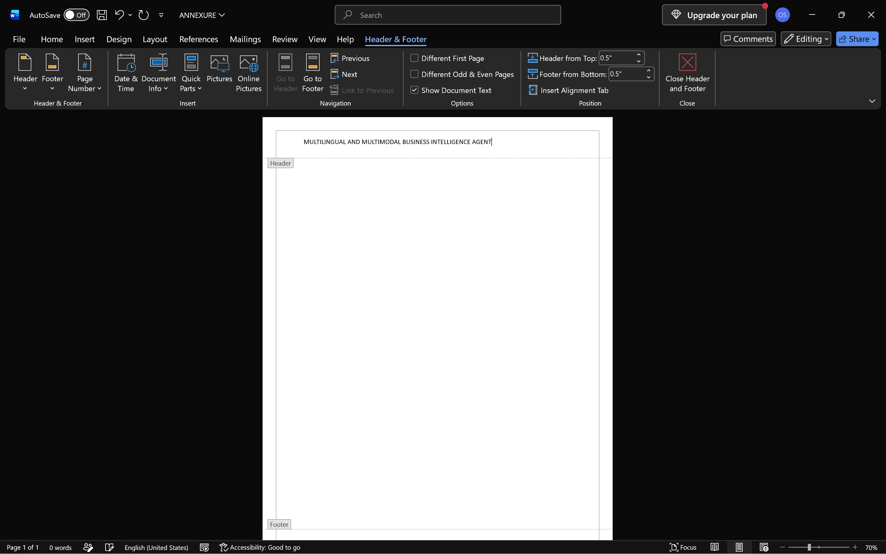
Change the font of all the header text to Times New Roman.
{"action": "left_click", "coordinate": [301, 142]}
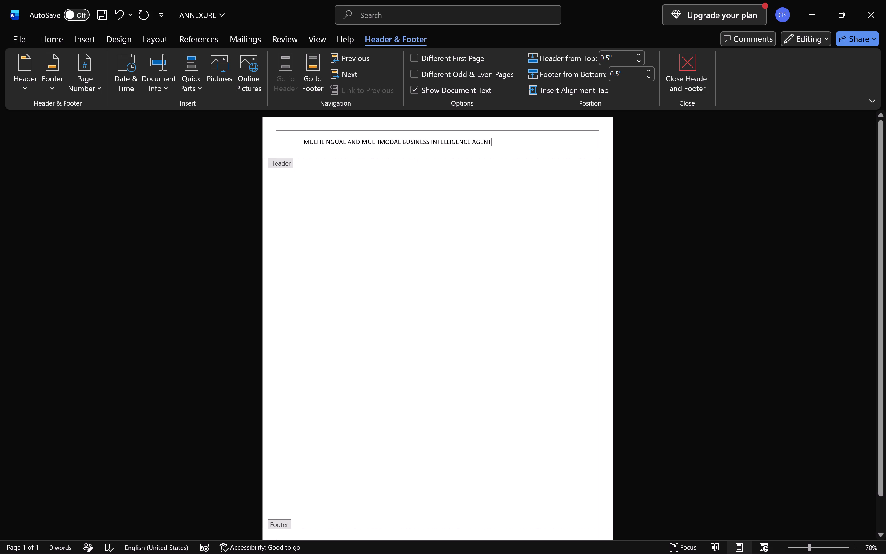
{"action": "key", "text": "ctrl+a"}
{"action": "left_click", "coordinate": [57, 41]}
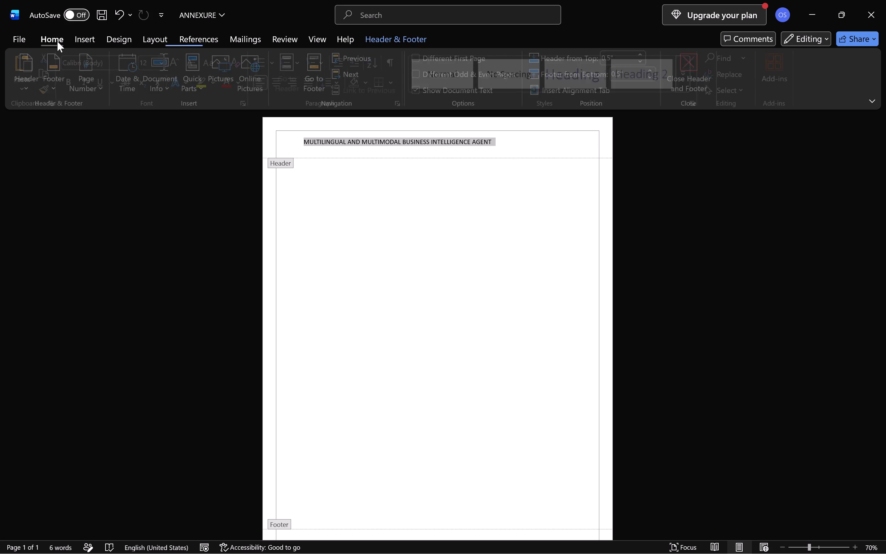
{"action": "left_click", "coordinate": [120, 64]}
{"action": "type", "text": "ti"}
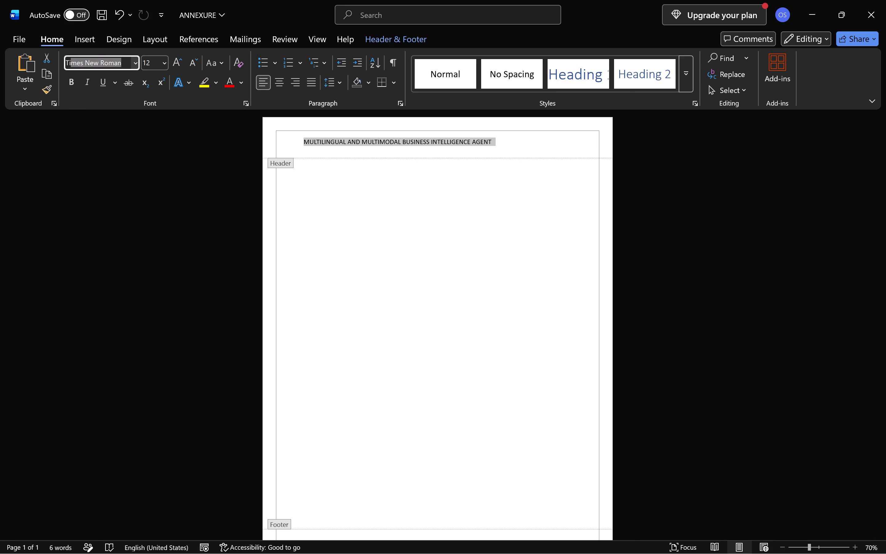
{"action": "key", "text": "Return"}
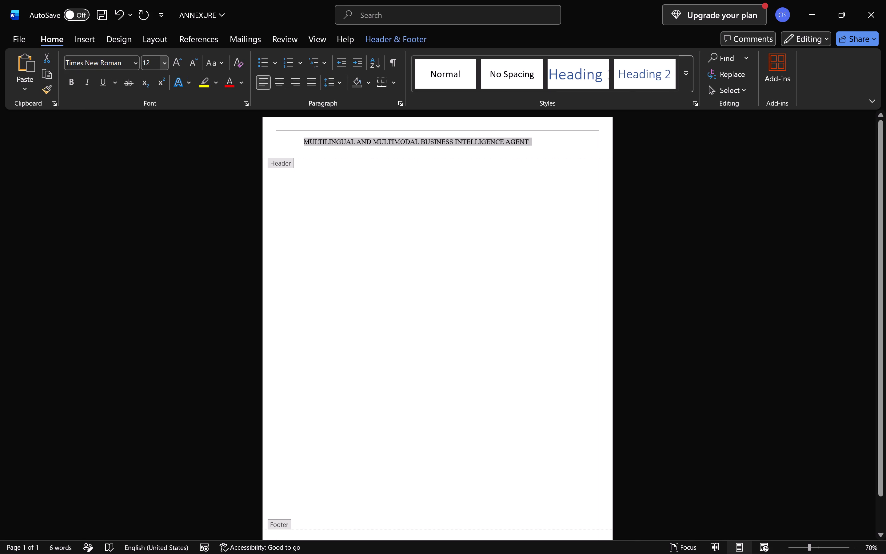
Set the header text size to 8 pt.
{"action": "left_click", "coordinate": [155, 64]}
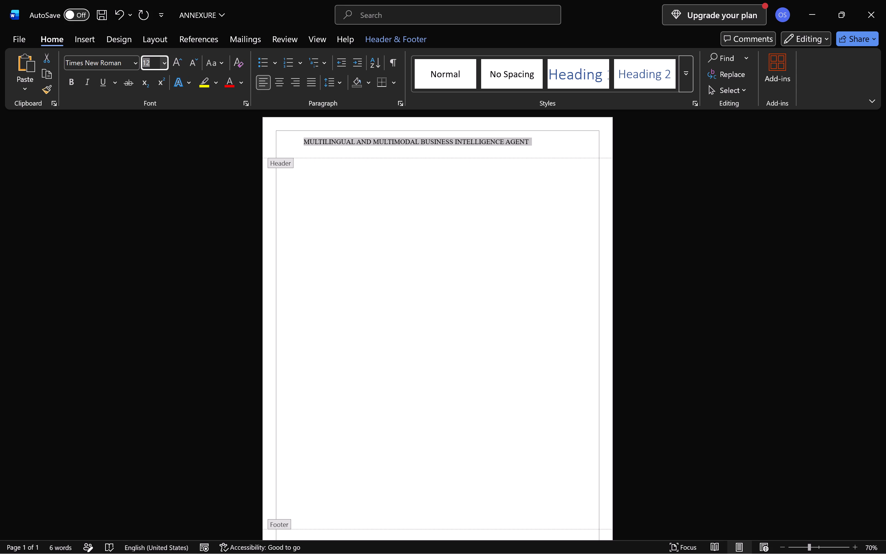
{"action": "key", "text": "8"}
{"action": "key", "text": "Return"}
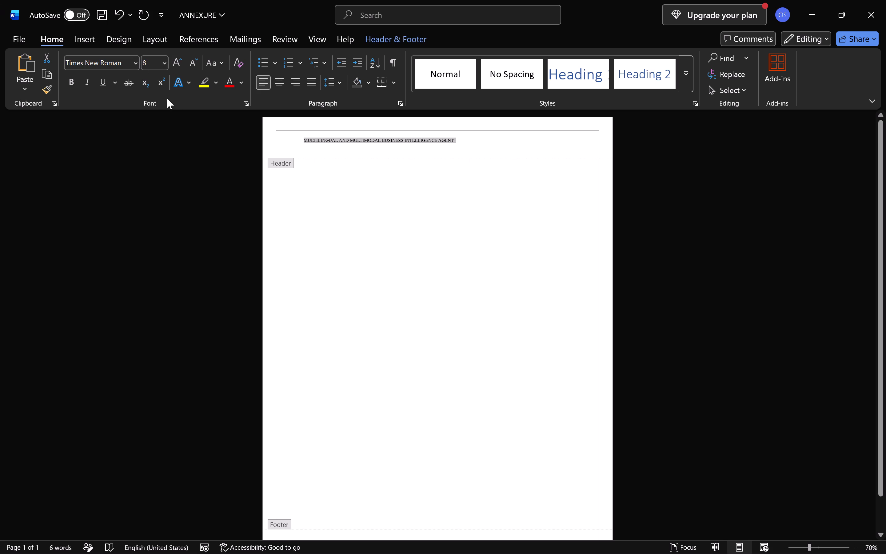
Set the header text size to 10 pt.
{"action": "left_click", "coordinate": [158, 63]}
{"action": "type", "text": "10"}
{"action": "key", "text": "Return"}
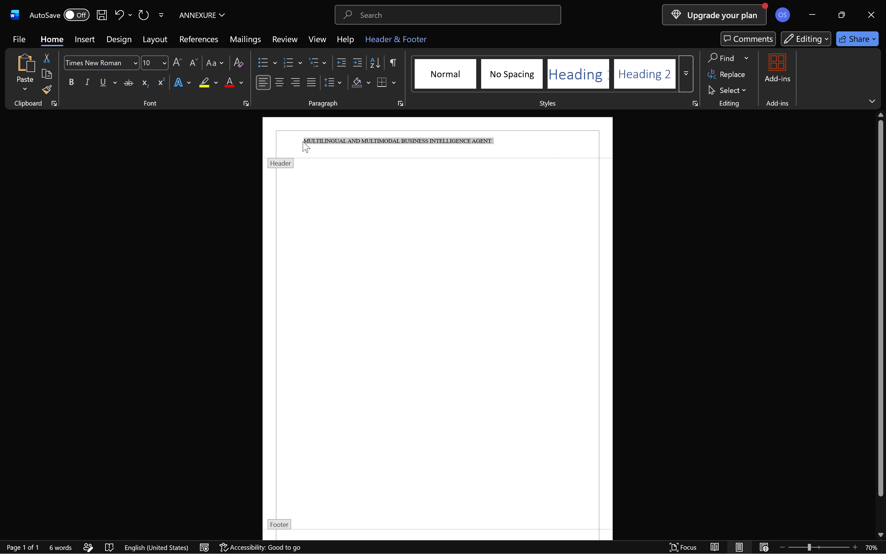
Set the header's distance from the top of the page to 0.1".
{"action": "left_click", "coordinate": [381, 38]}
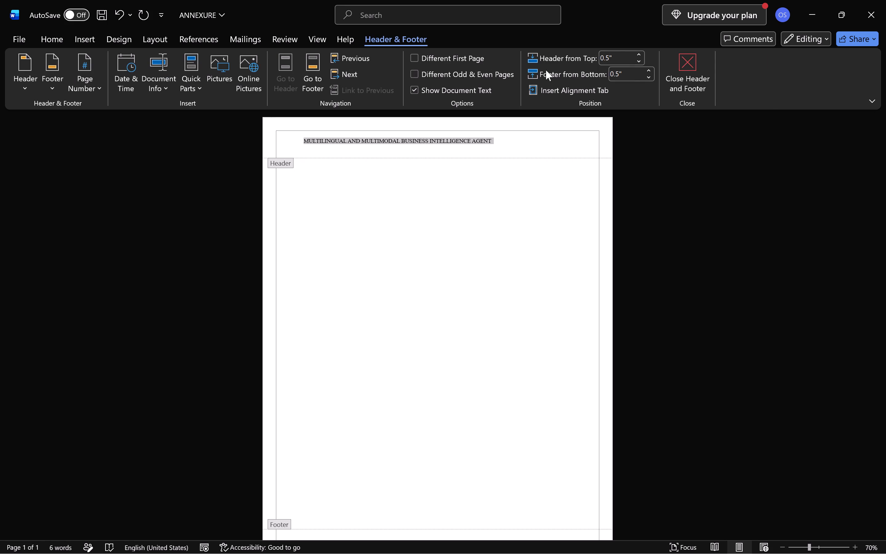
{"action": "left_click", "coordinate": [618, 56]}
{"action": "type", "text": "0.1"}
{"action": "key", "text": "Return"}
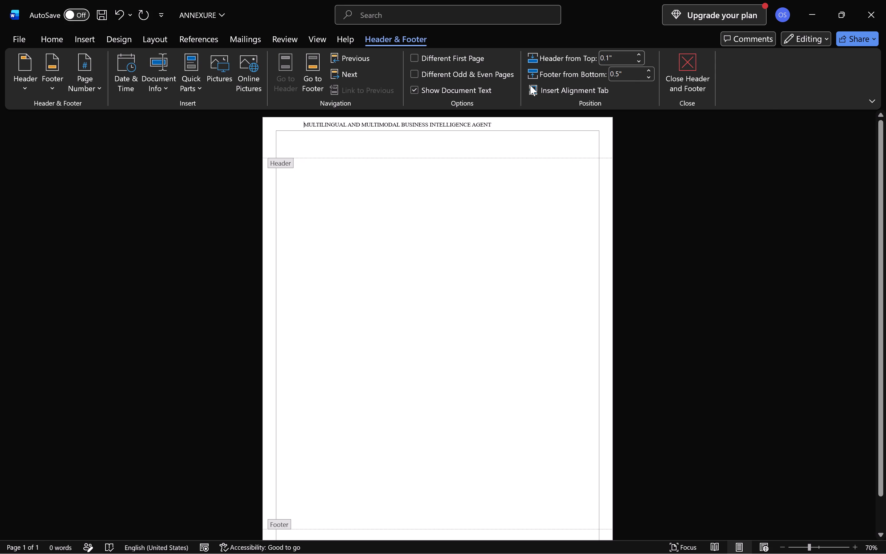
Indent the header text with leading whitespace so it ends at the page's right margin on a single line.
{"action": "key", "text": "Tab"}
{"action": "key", "text": "Tab"}
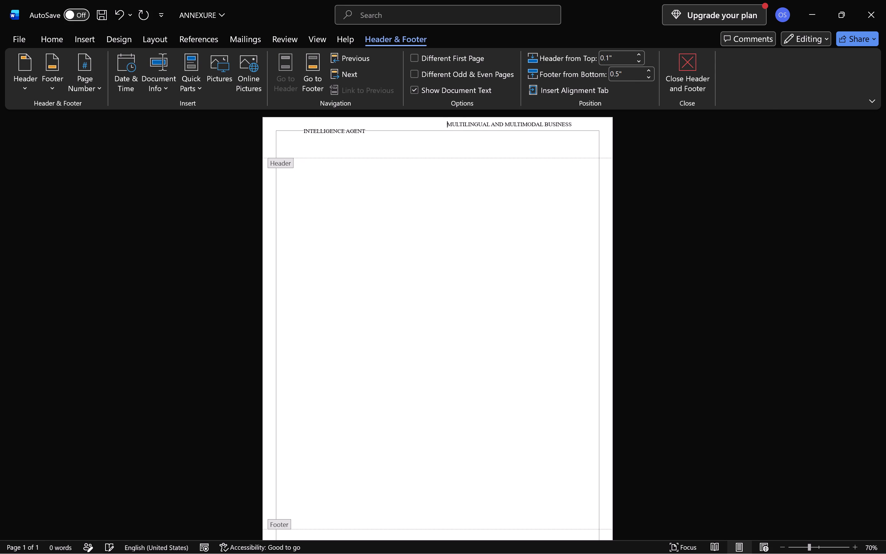
{"action": "key", "text": "BackSpace"}
{"action": "key", "text": "space"}
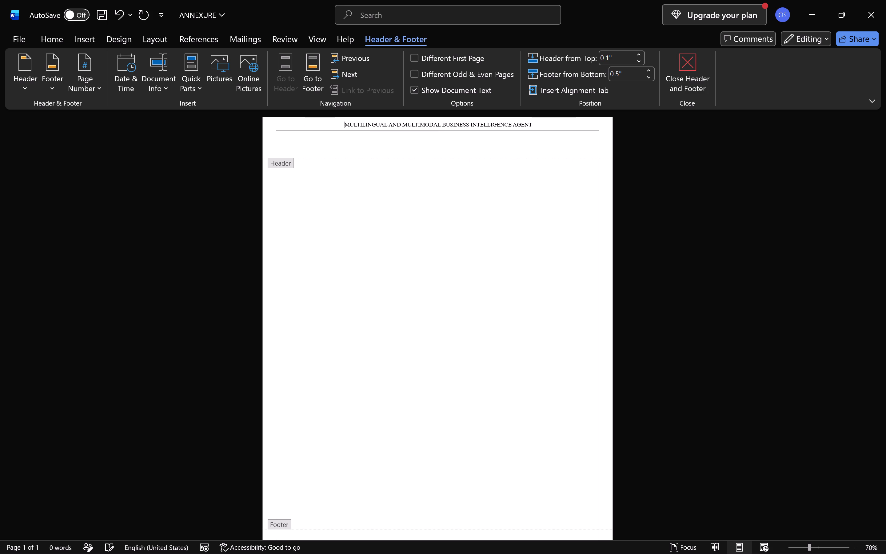
{"action": "key", "text": "space"}
{"action": "key", "text": "space"}
{"action": "key", "text": "space"}
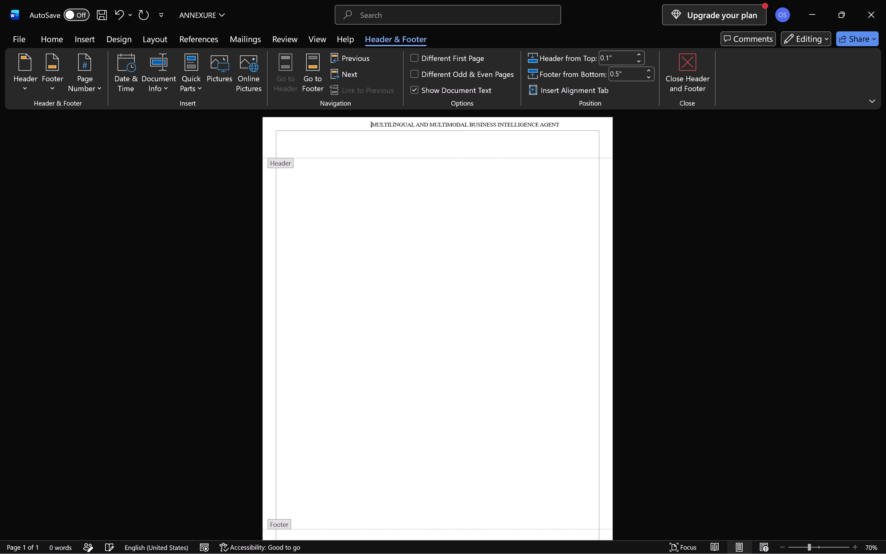
{"action": "key", "text": "BackSpace"}
{"action": "key", "text": "BackSpace"}
{"action": "key", "text": "BackSpace"}
{"action": "key", "text": "BackSpace"}
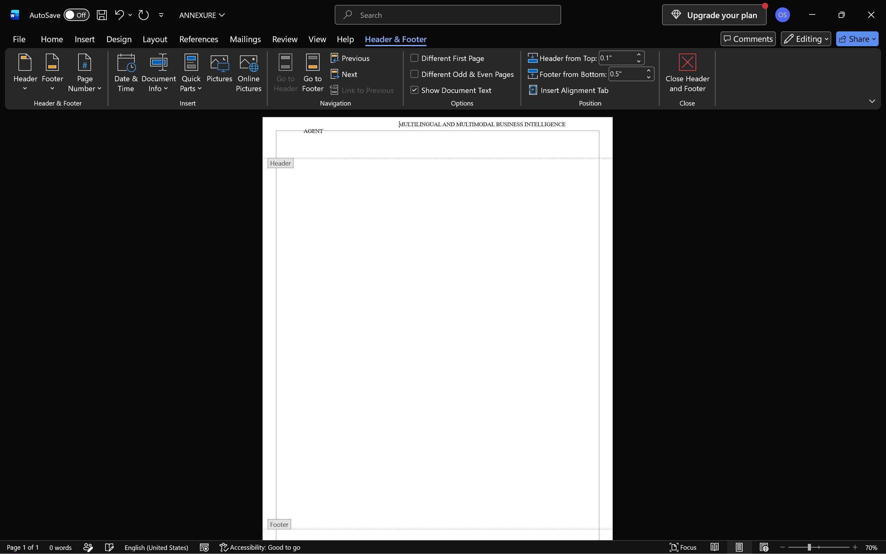
{"action": "key", "text": "BackSpace"}
{"action": "key", "text": "BackSpace"}
{"action": "key", "text": "BackSpace"}
{"action": "key", "text": "BackSpace"}
{"action": "key", "text": "BackSpace"}
{"action": "key", "text": "BackSpace"}
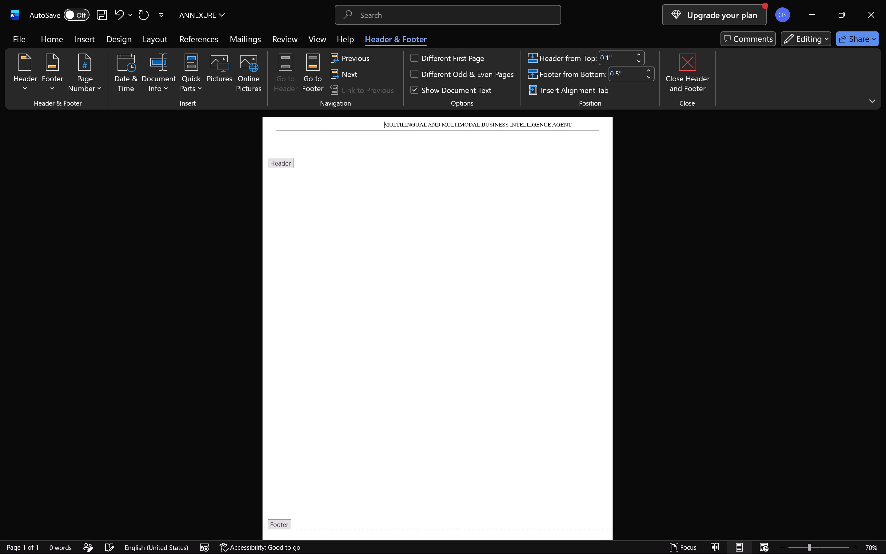
Enter "P G MOZE COLLEGE OF ENGINEERING, WAGHOLI" in the page footer.
{"action": "scroll", "coordinate": [360, 121], "scroll_direction": "down", "scroll_amount": 3}
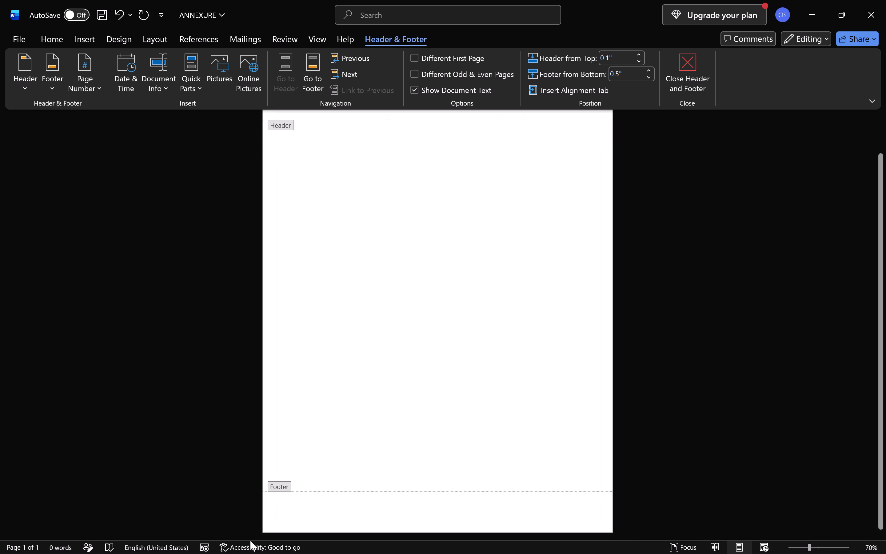
{"action": "left_click", "coordinate": [309, 520]}
{"action": "type", "text": "P G MOZE COLLEGE F"}
{"action": "key", "text": "space"}
{"action": "key", "text": "shift+BackSpace"}
{"action": "key", "text": "shift+BackSpace"}
{"action": "type", "text": "OF ENGINEERING"}
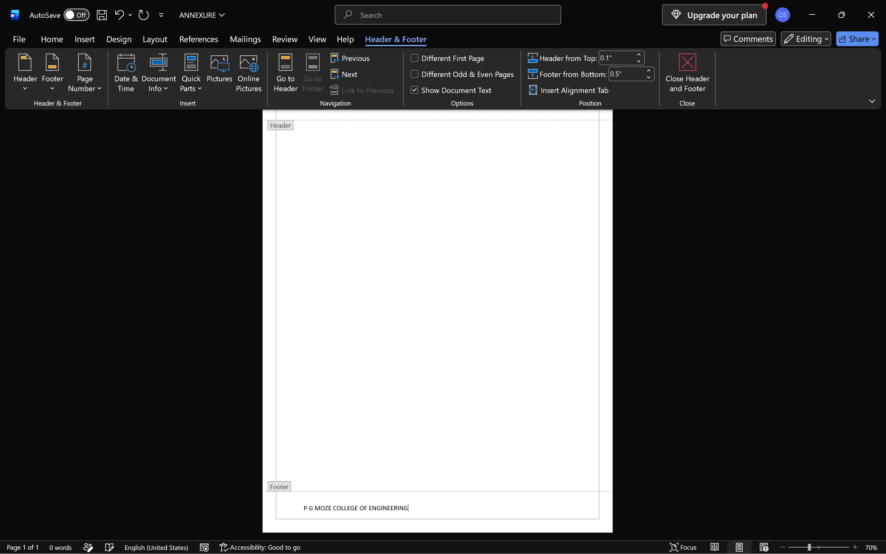
{"action": "type", "text": "<"}
{"action": "key", "text": "space"}
{"action": "key", "text": "BackSpace"}
{"action": "key", "text": "BackSpace"}
{"action": "type", "text": ", WA"}
{"action": "key", "text": "shift+f"}
{"action": "key", "text": "shift+BackSpace"}
{"action": "type", "text": "GHOLK"}
{"action": "key", "text": "shift+BackSpace"}
{"action": "type", "text": "I"}
{"action": "key", "text": "space"}
Format the college name in the footer as 10 pt Times New Roman.
{"action": "left_click", "coordinate": [431, 509]}
{"action": "key", "text": "ctrl+a"}
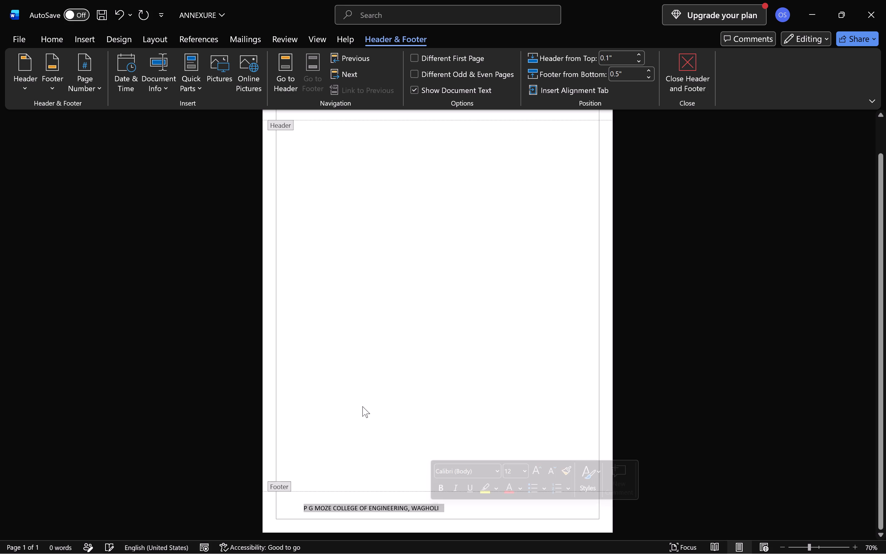
{"action": "left_click", "coordinate": [49, 40]}
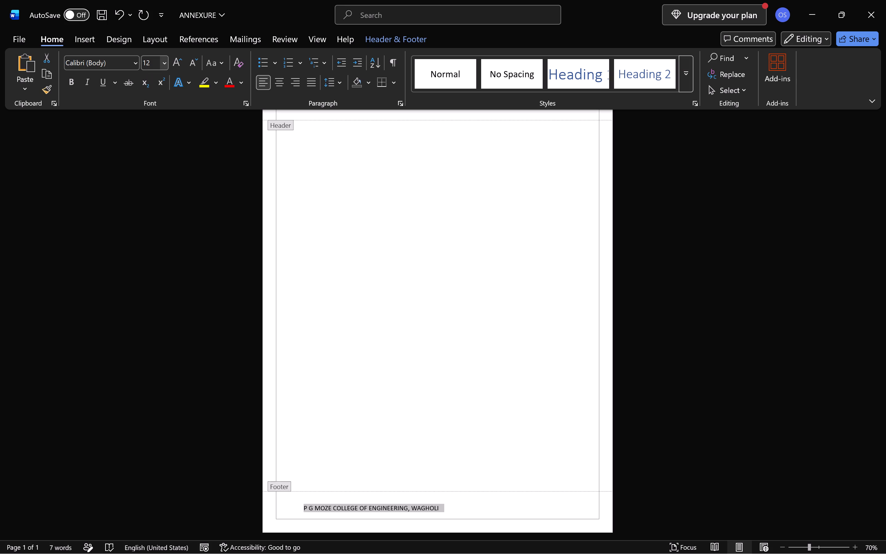
{"action": "left_click", "coordinate": [150, 66]}
{"action": "type", "text": "10"}
{"action": "key", "text": "Return"}
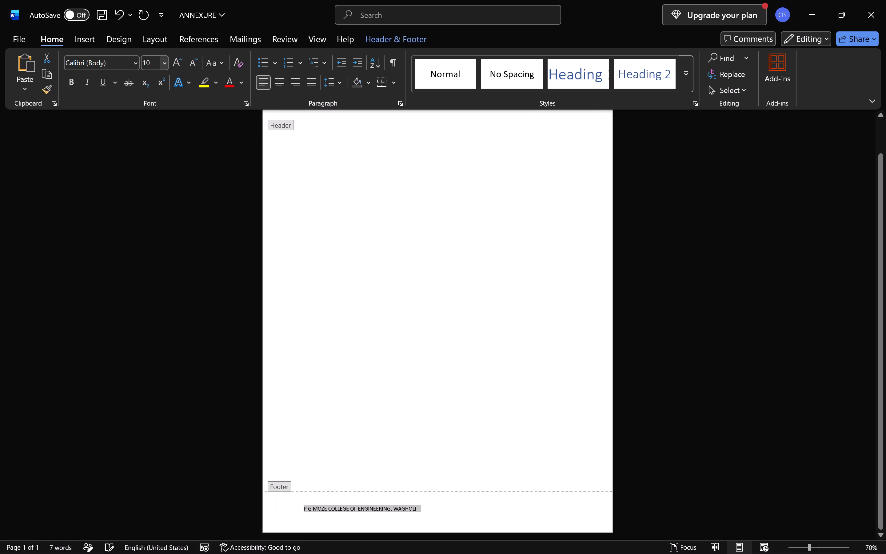
{"action": "left_click", "coordinate": [97, 63]}
{"action": "type", "text": "ti"}
{"action": "key", "text": "Return"}
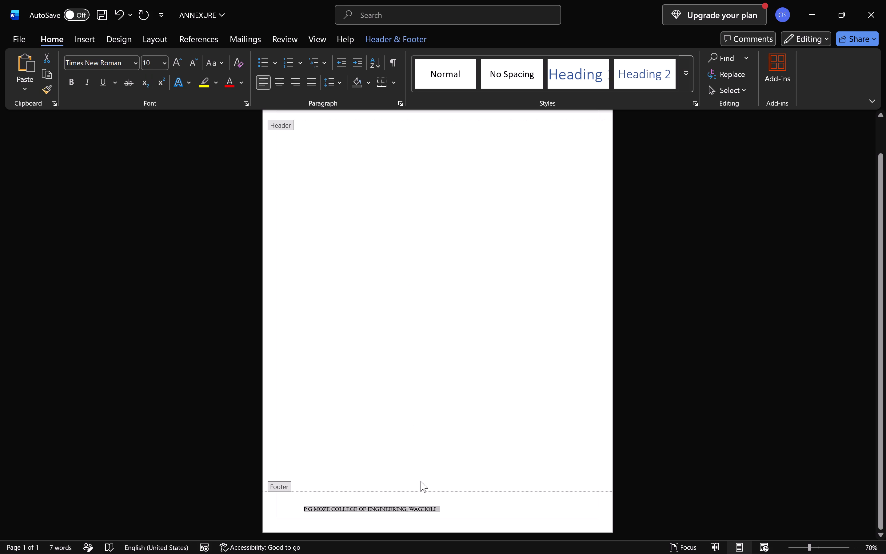
Add two tab spaces after the college name in the footer to reach the page's right margin.
{"action": "left_click", "coordinate": [443, 508]}
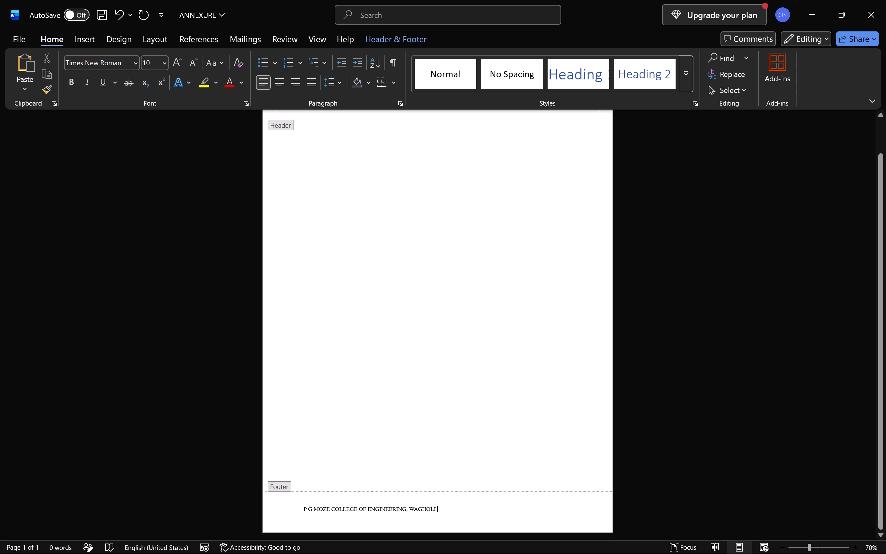
{"action": "key", "text": "Tab"}
{"action": "key", "text": "Tab"}
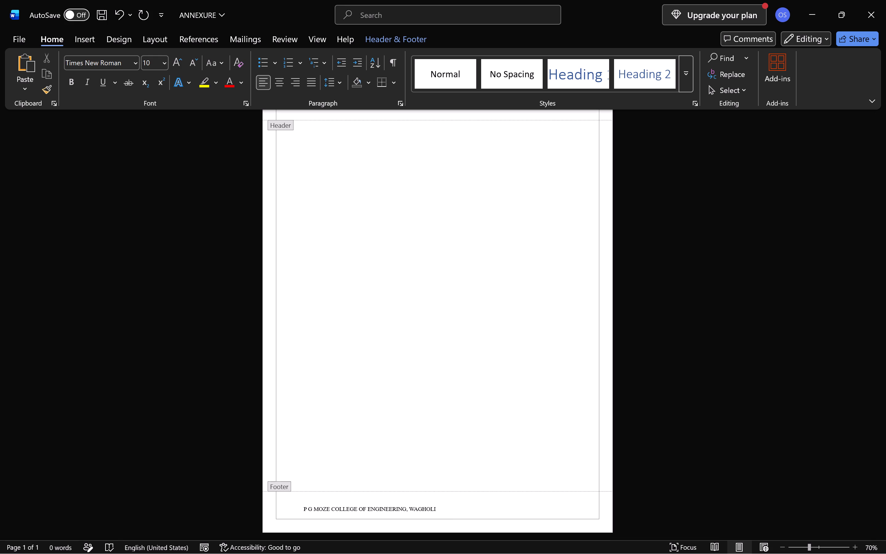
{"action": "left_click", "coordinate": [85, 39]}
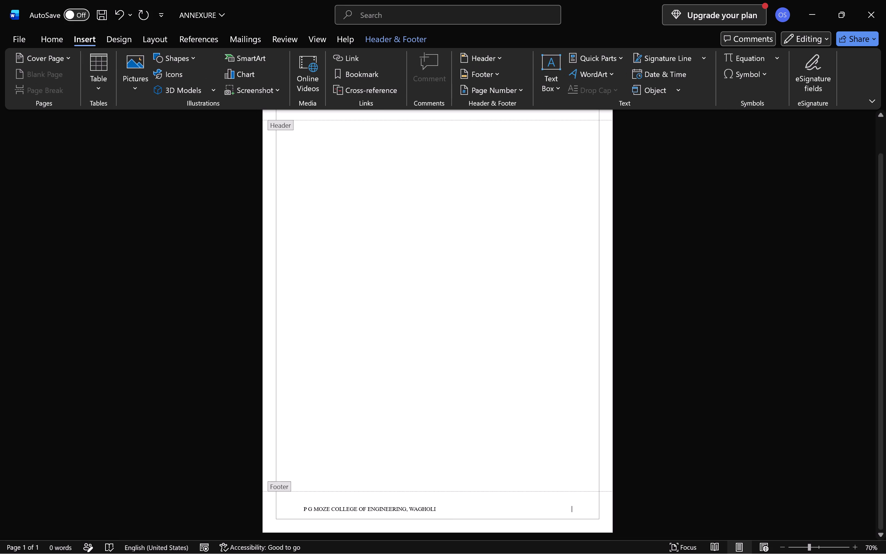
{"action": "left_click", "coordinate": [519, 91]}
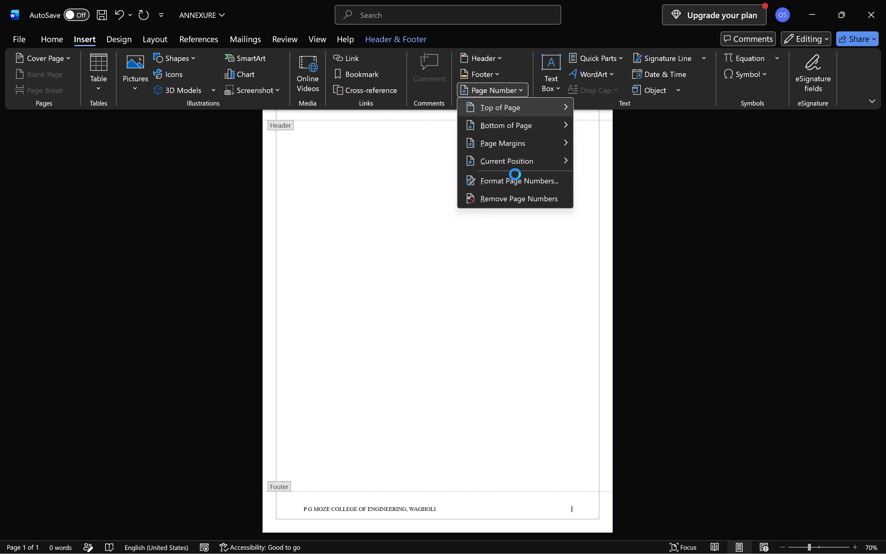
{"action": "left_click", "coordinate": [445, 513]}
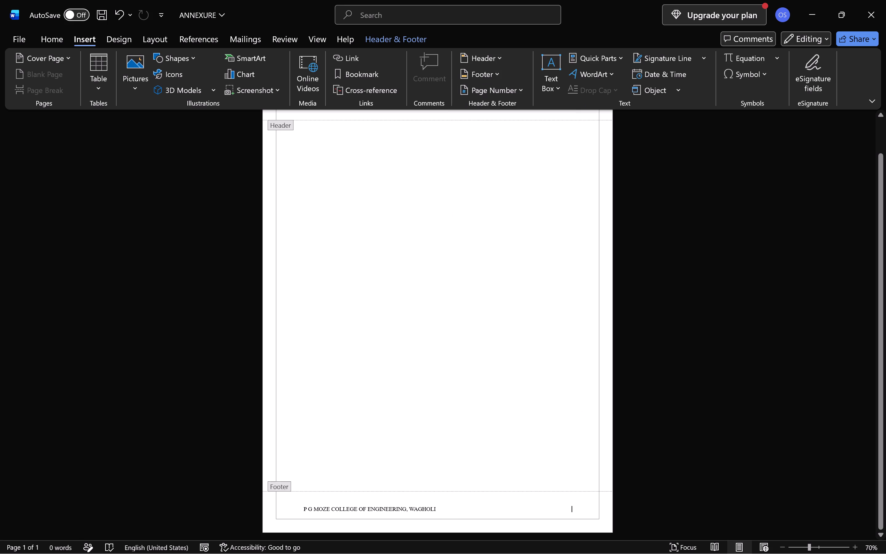
Set the footer's distance from the bottom of the page to 0.1".
{"action": "left_click", "coordinate": [298, 509]}
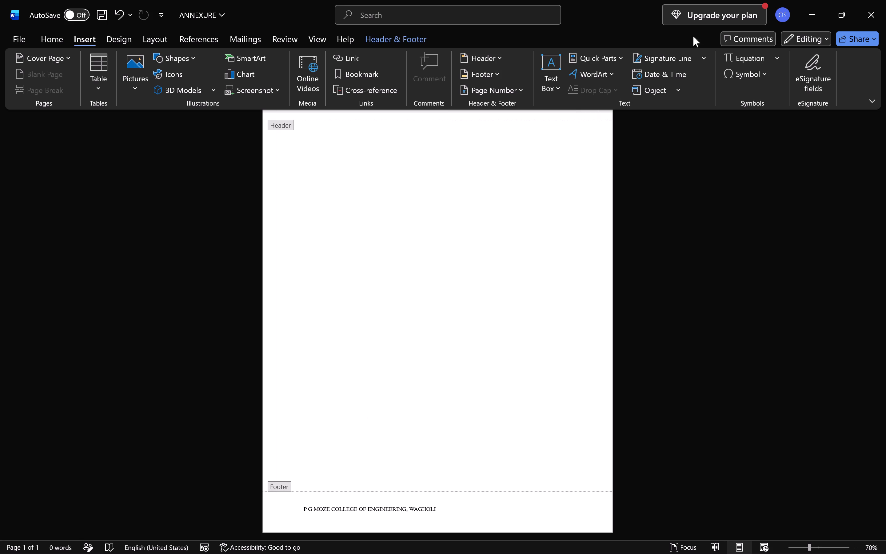
{"action": "left_click", "coordinate": [404, 42]}
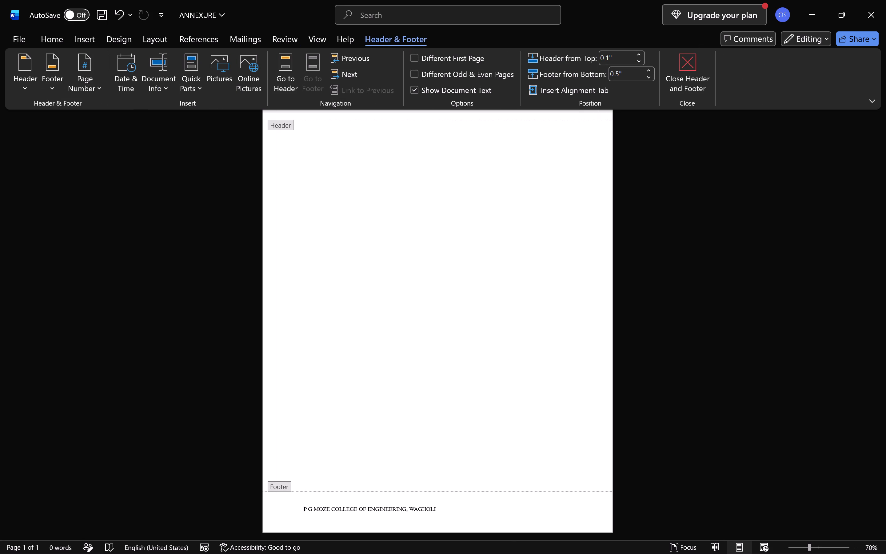
{"action": "left_click", "coordinate": [630, 75]}
{"action": "type", "text": "0.1"}
{"action": "key", "text": "Return"}
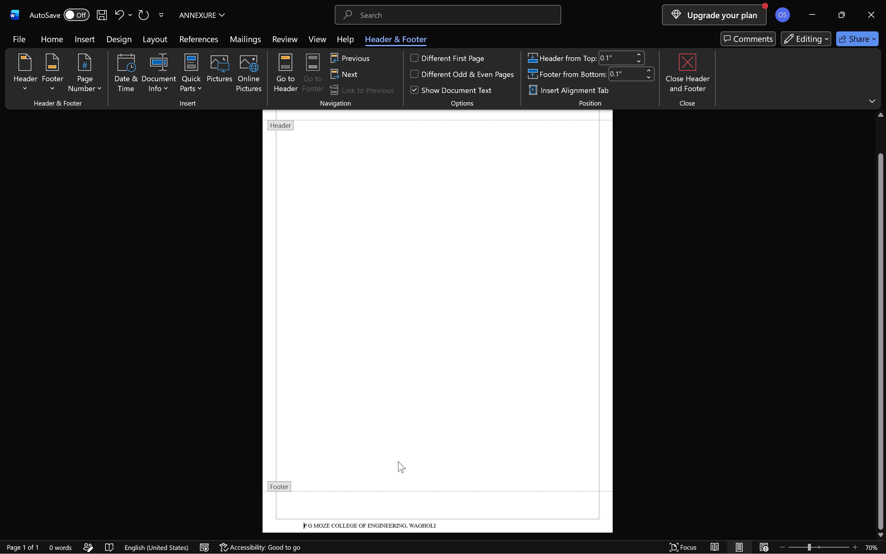
Set the page number format to uppercase Roman numerals (I, II, III, ...), keeping numbering continued from the previous section.
{"action": "left_click", "coordinate": [444, 530]}
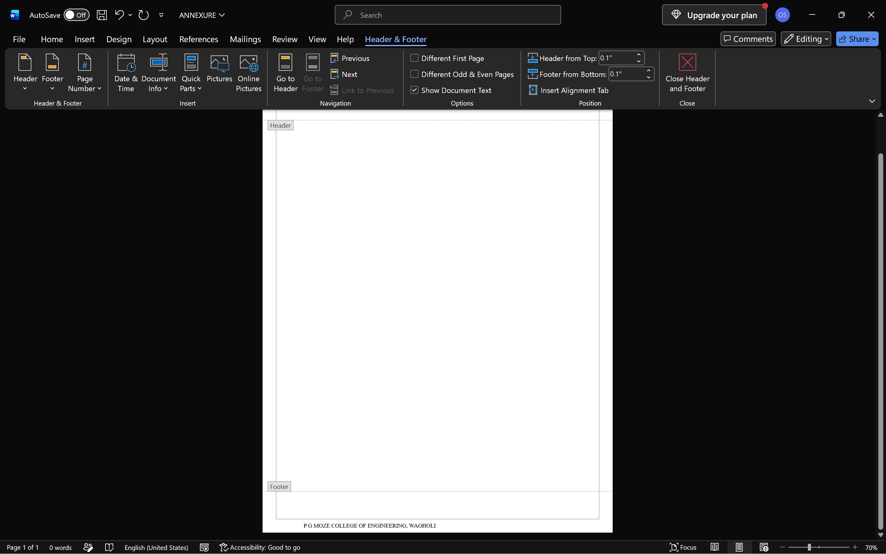
{"action": "left_click", "coordinate": [573, 530]}
{"action": "left_click", "coordinate": [82, 38]}
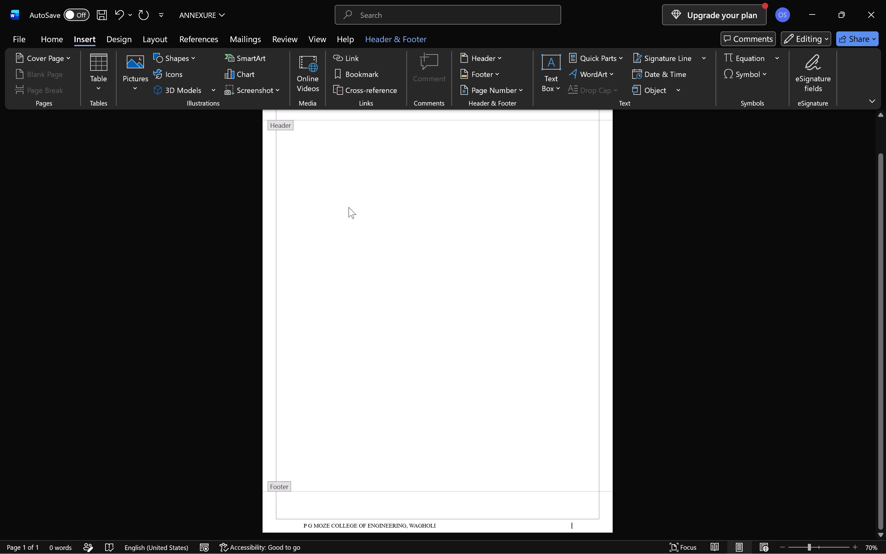
{"action": "left_click", "coordinate": [517, 86]}
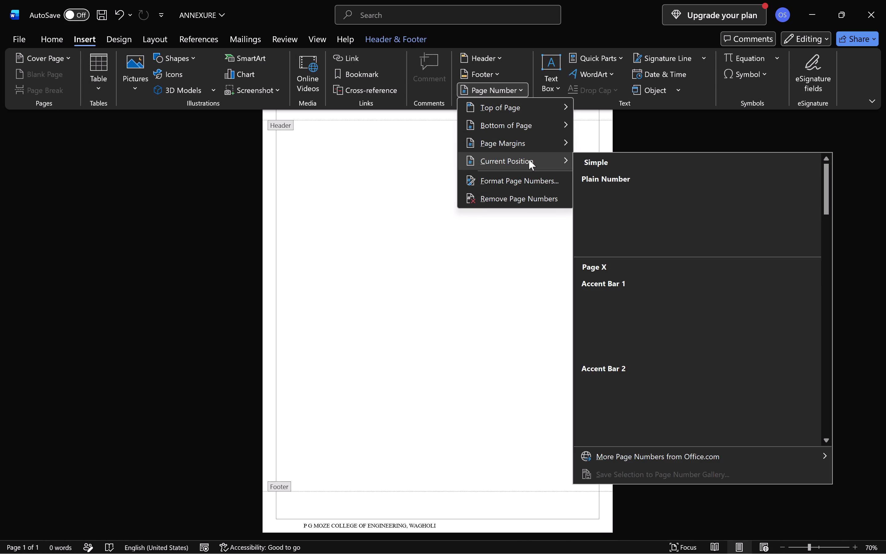
{"action": "scroll", "coordinate": [683, 334], "scroll_direction": "down", "scroll_amount": 1}
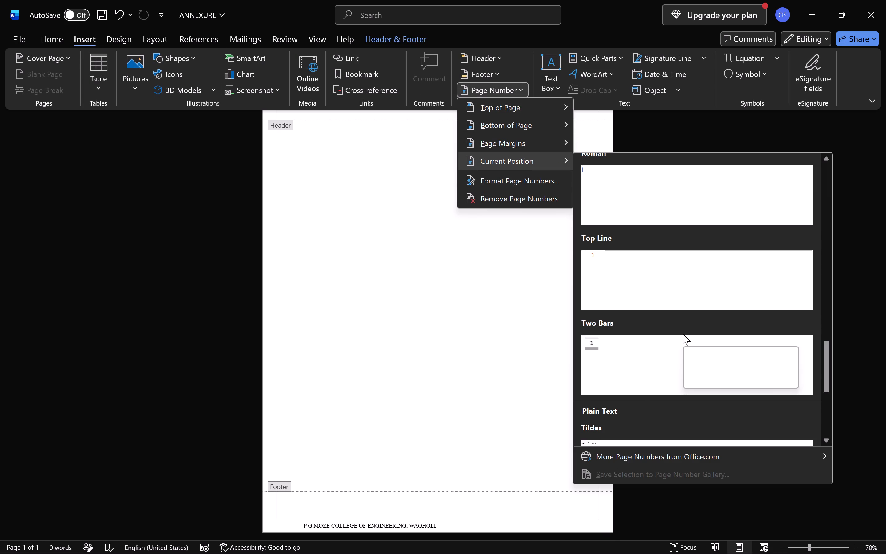
{"action": "scroll", "coordinate": [683, 334], "scroll_direction": "down", "scroll_amount": 4}
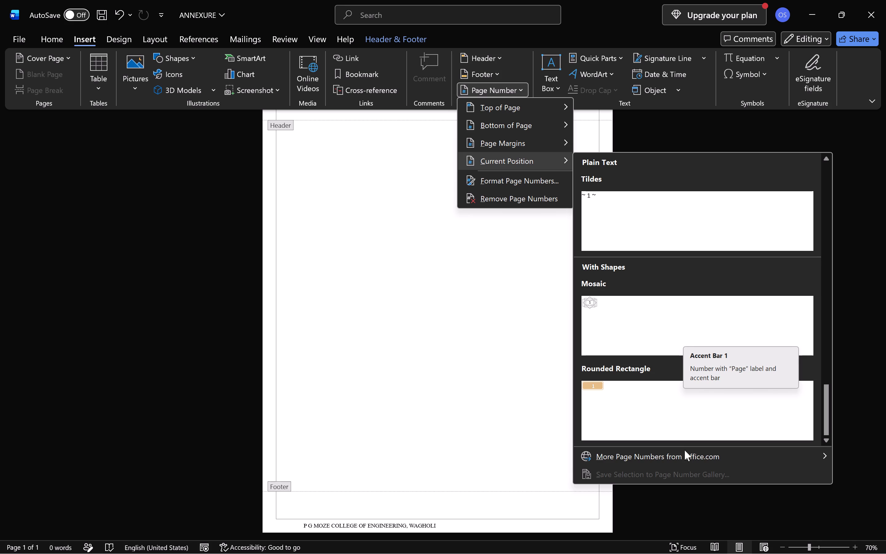
{"action": "left_click", "coordinate": [685, 453]}
{"action": "left_click", "coordinate": [661, 457]}
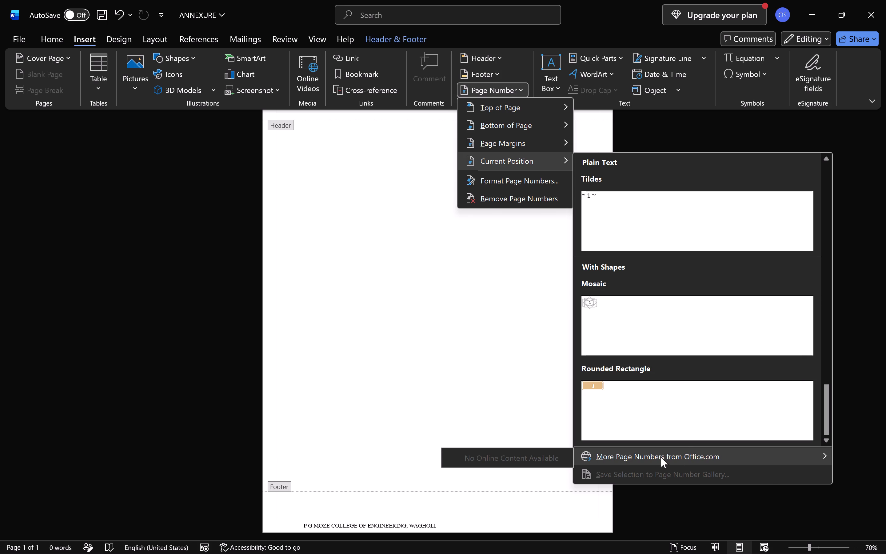
{"action": "left_click", "coordinate": [537, 178]}
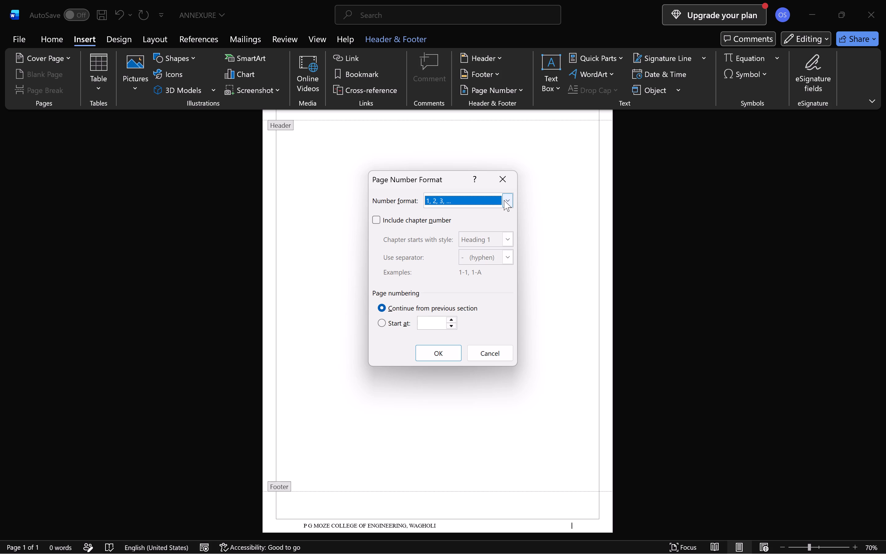
{"action": "left_click", "coordinate": [504, 200]}
{"action": "scroll", "coordinate": [458, 238], "scroll_direction": "down", "scroll_amount": 1}
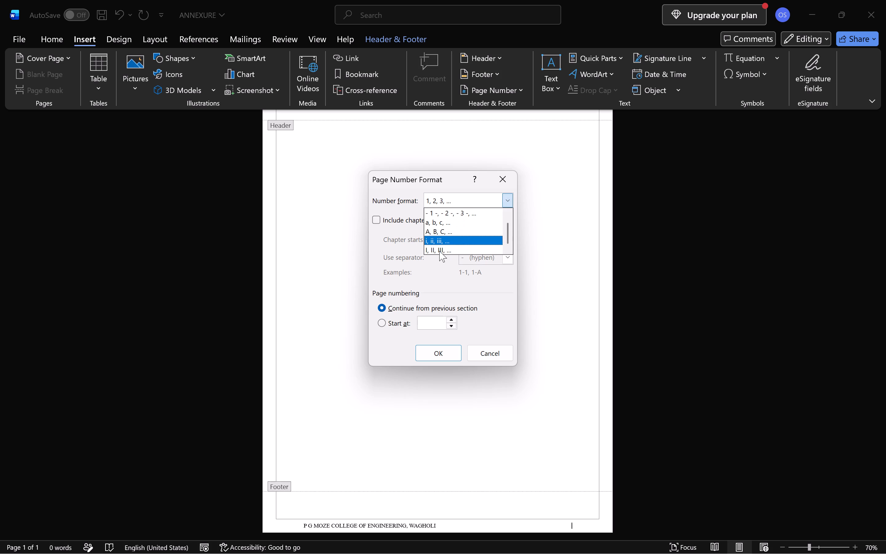
{"action": "left_click", "coordinate": [439, 251]}
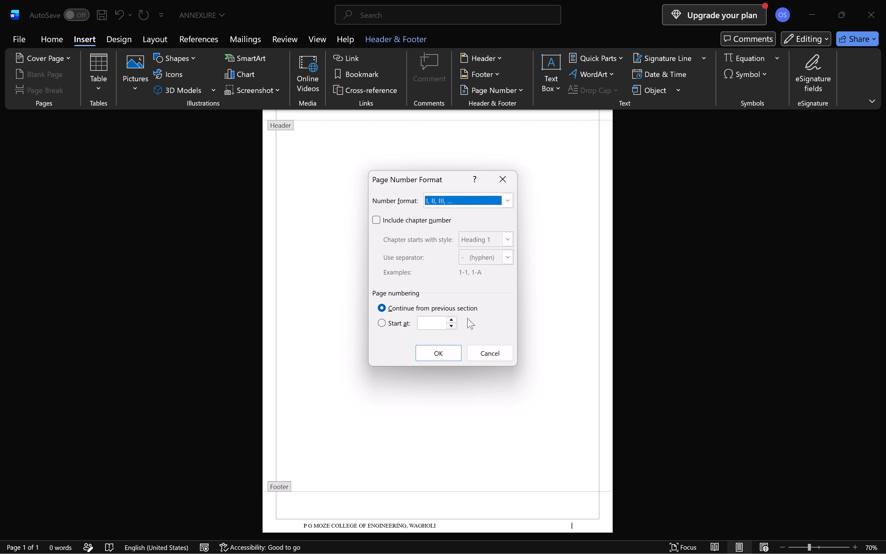
{"action": "left_click", "coordinate": [449, 352]}
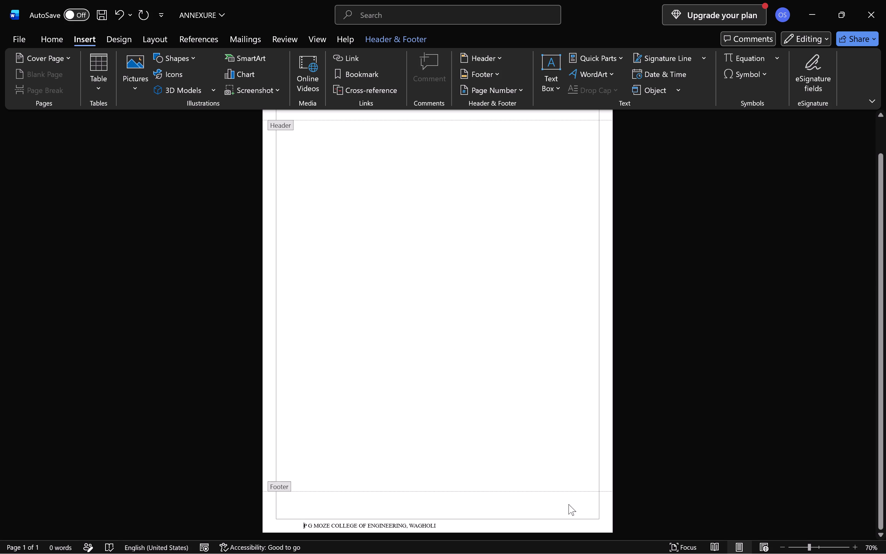
Browse the current-position page number designs for the right end of the footer line.
{"action": "left_click", "coordinate": [583, 521]}
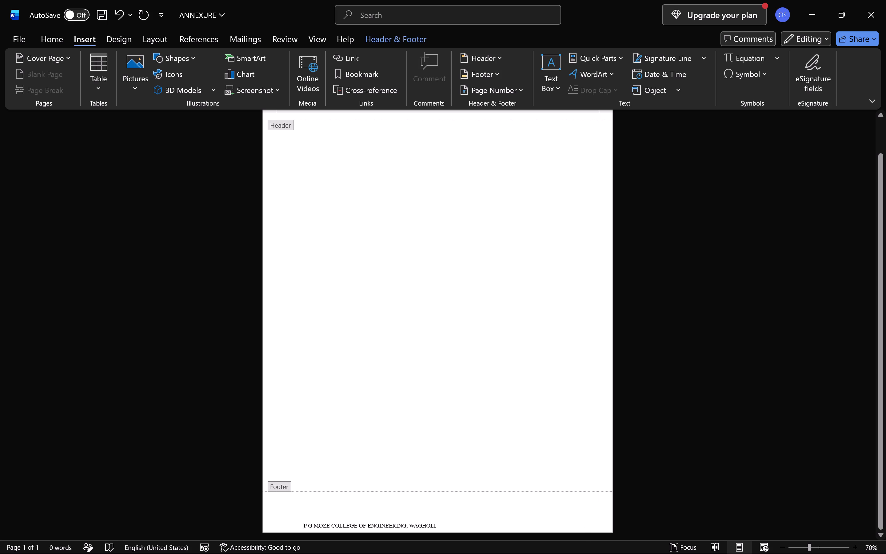
{"action": "left_click", "coordinate": [563, 524]}
{"action": "left_click", "coordinate": [500, 88]}
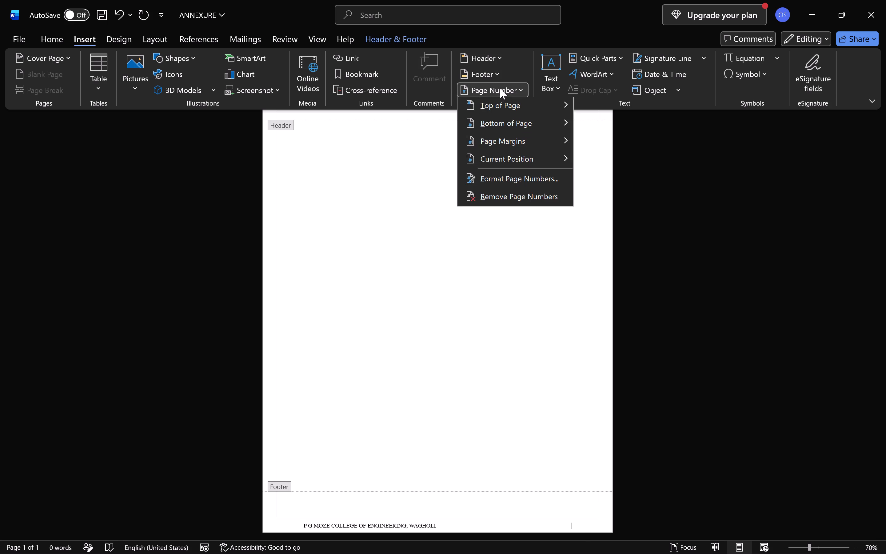
{"action": "left_click", "coordinate": [495, 161]}
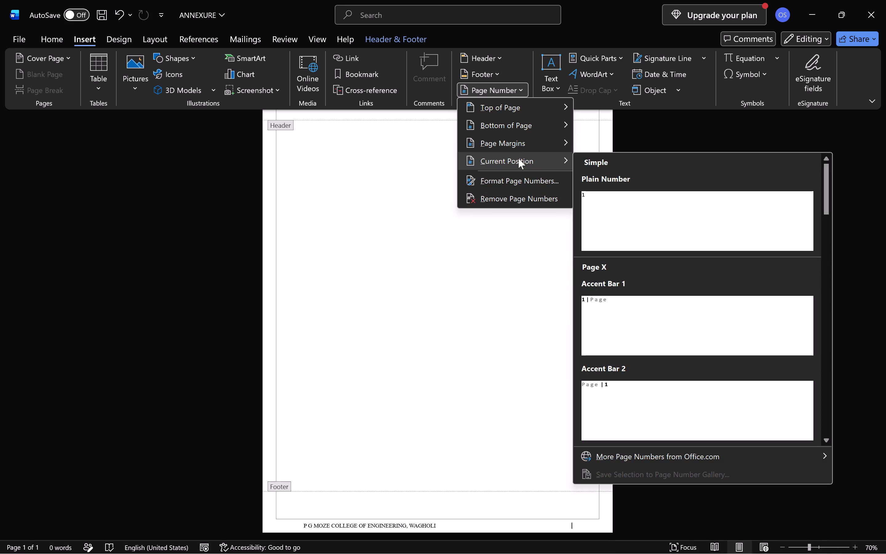
{"action": "scroll", "coordinate": [635, 309], "scroll_direction": "down", "scroll_amount": 3}
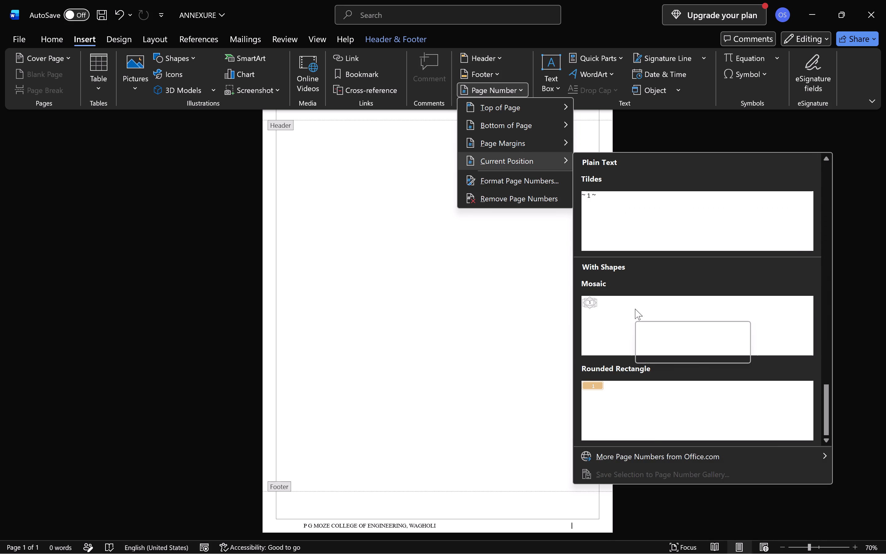
{"action": "scroll", "coordinate": [635, 309], "scroll_direction": "down", "scroll_amount": 1}
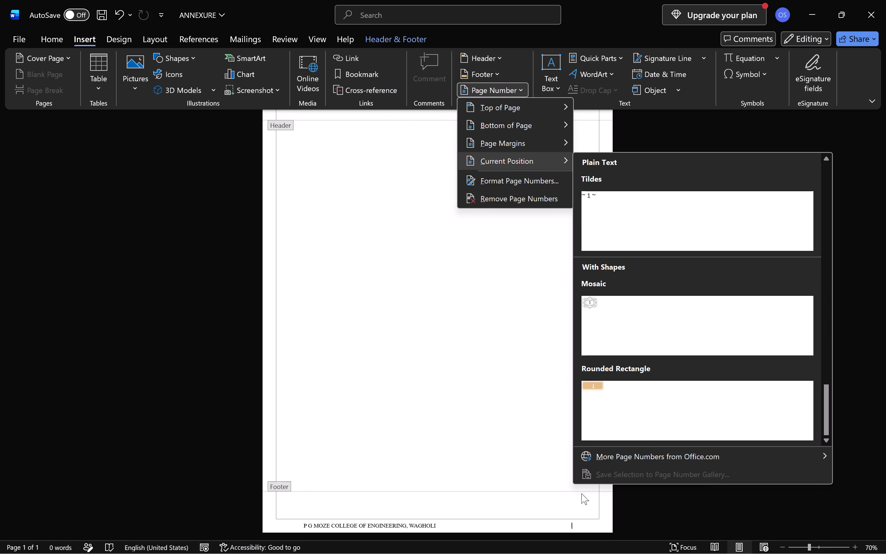
{"action": "left_click", "coordinate": [577, 532]}
{"action": "left_click", "coordinate": [578, 527]}
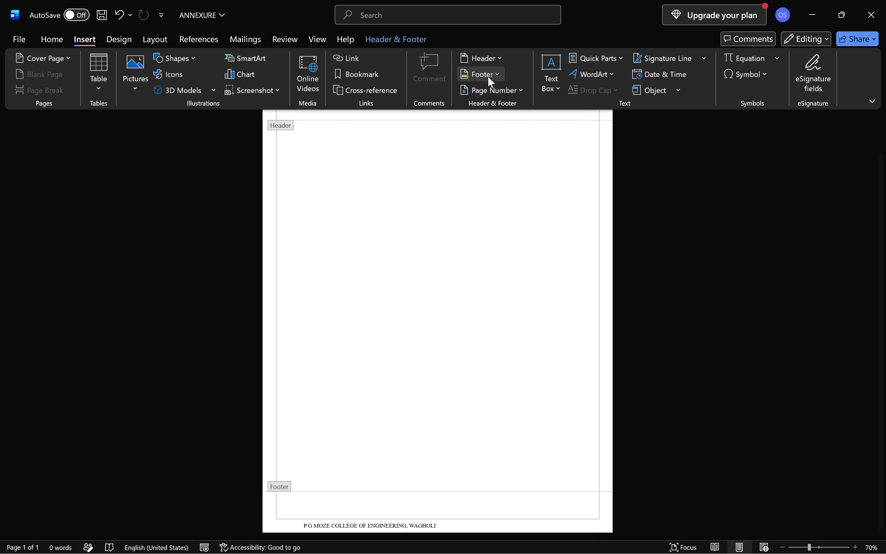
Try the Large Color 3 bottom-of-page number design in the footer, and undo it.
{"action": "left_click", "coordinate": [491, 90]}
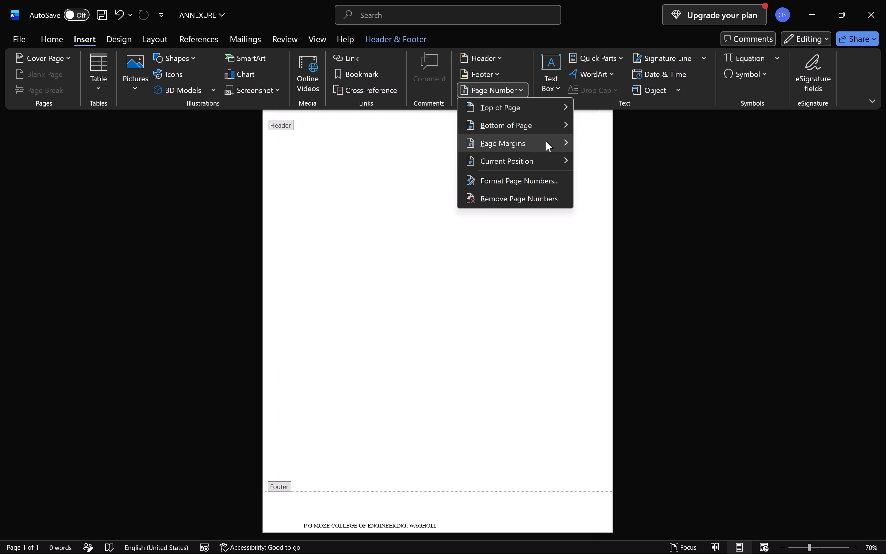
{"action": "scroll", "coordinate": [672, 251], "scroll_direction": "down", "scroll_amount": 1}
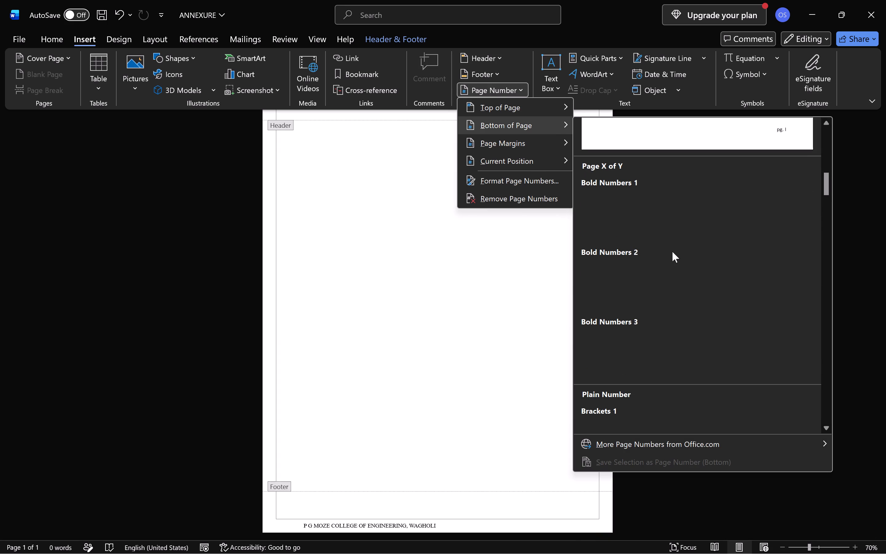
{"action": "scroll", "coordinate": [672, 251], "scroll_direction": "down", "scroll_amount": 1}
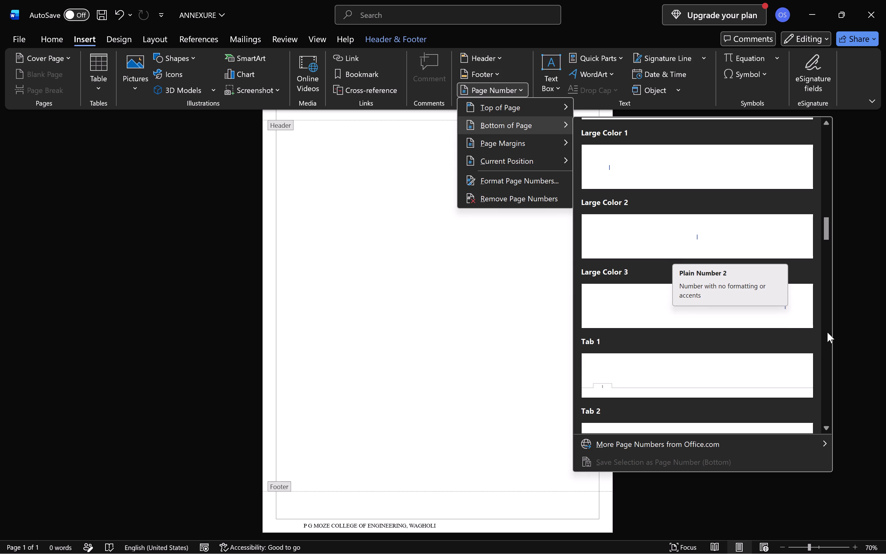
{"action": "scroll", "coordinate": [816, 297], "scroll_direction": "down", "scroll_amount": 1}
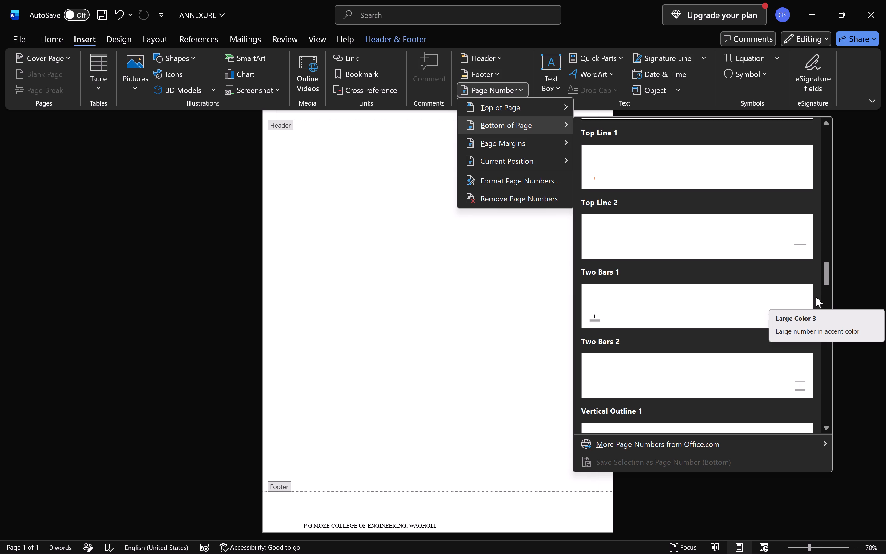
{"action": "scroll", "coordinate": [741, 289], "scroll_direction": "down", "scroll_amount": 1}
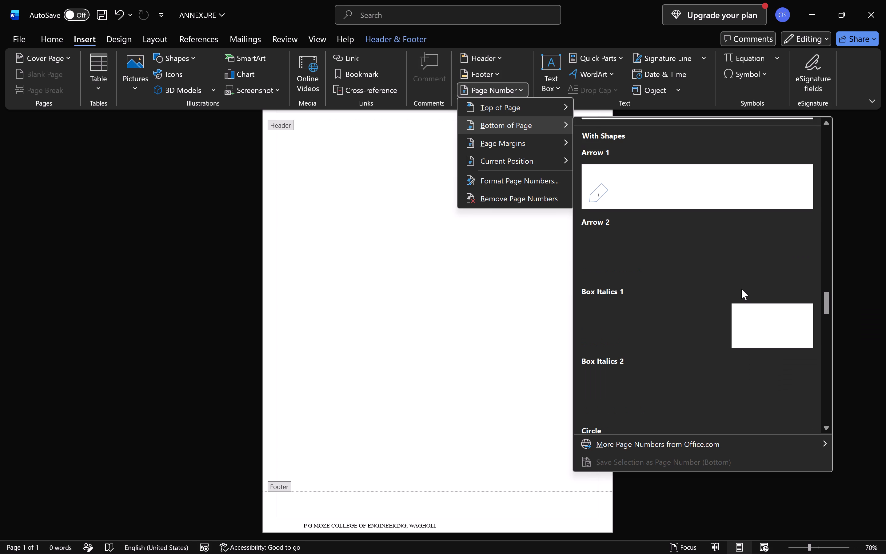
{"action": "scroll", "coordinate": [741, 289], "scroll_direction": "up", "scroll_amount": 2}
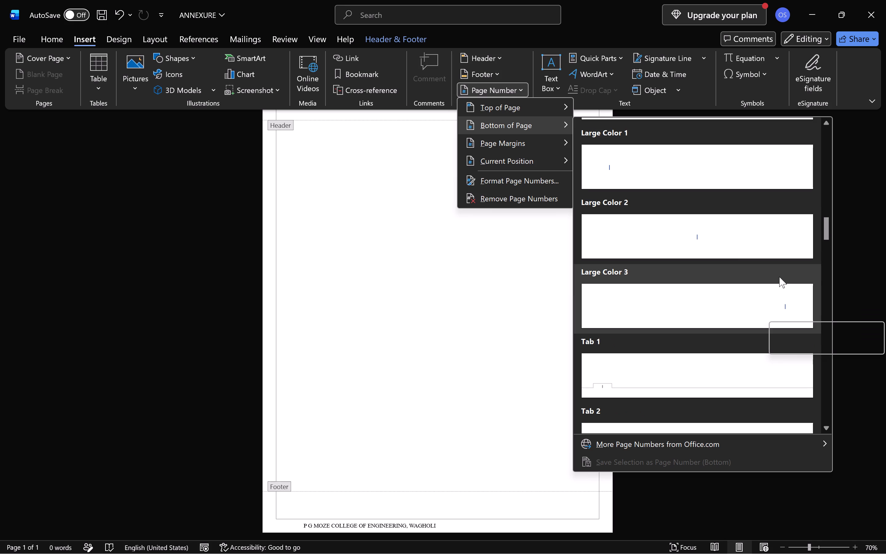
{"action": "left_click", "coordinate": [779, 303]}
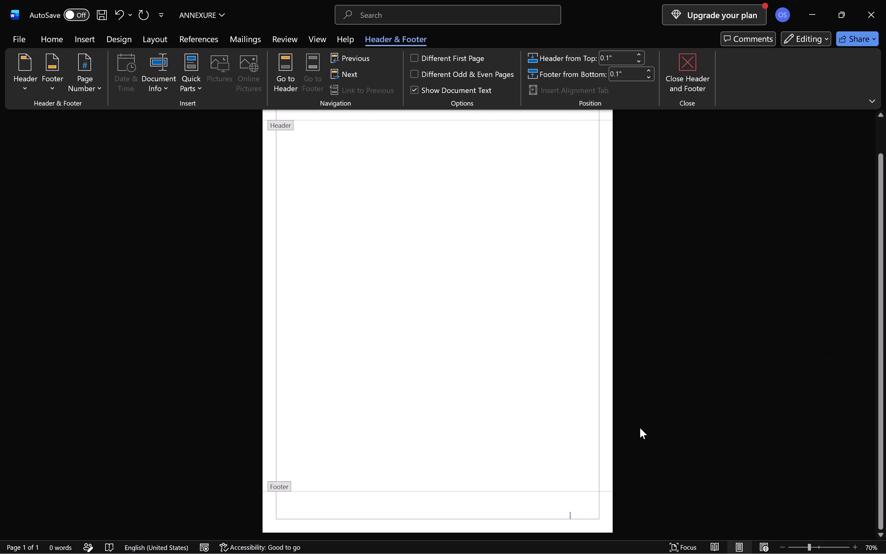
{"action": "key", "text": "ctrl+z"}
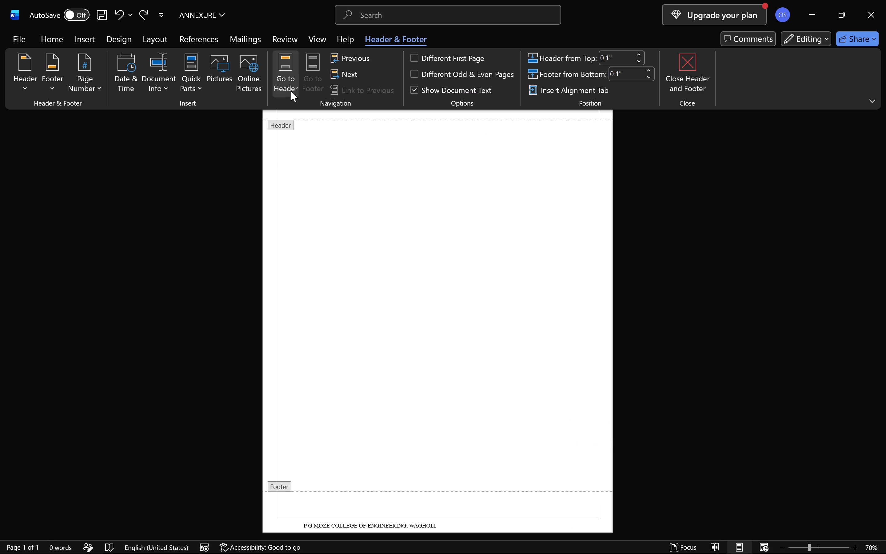
Insert a plain page number at the current position after the college name, and return to the document body.
{"action": "left_click", "coordinate": [120, 39]}
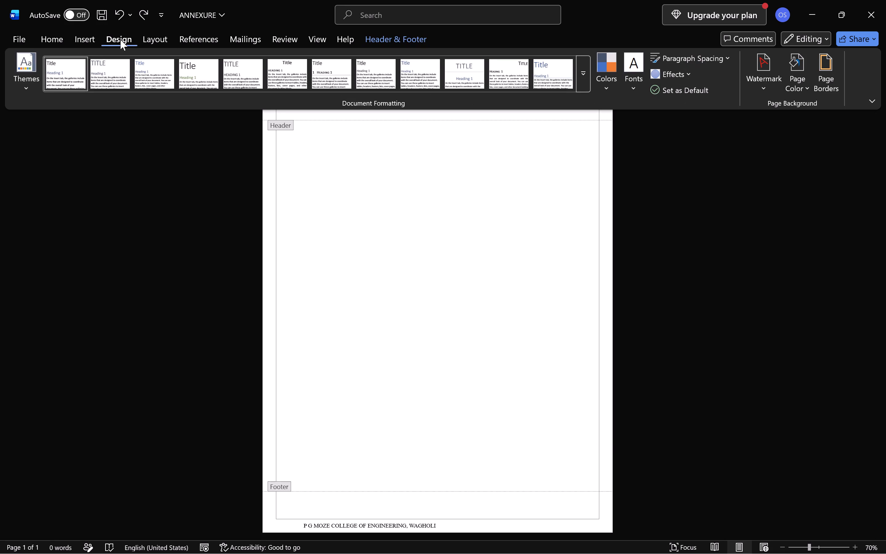
{"action": "left_click", "coordinate": [92, 41]}
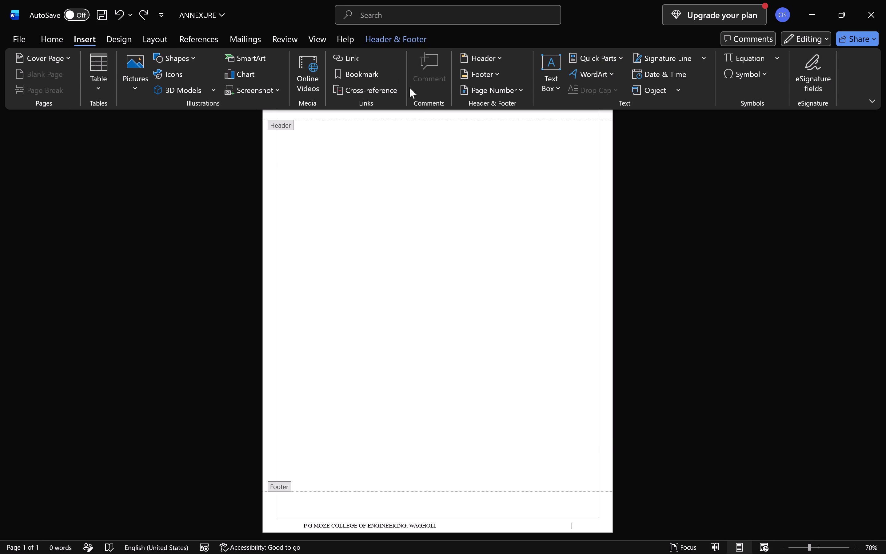
{"action": "left_click", "coordinate": [525, 93]}
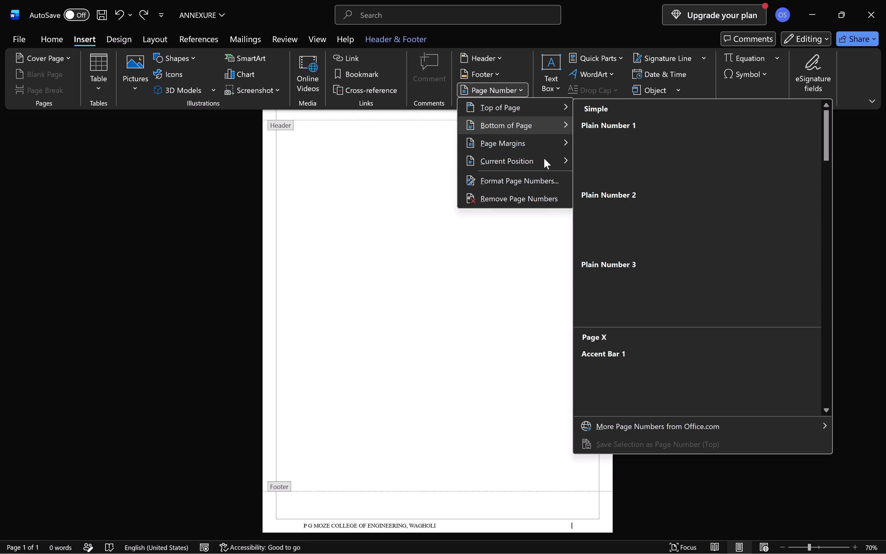
{"action": "left_click", "coordinate": [615, 212]}
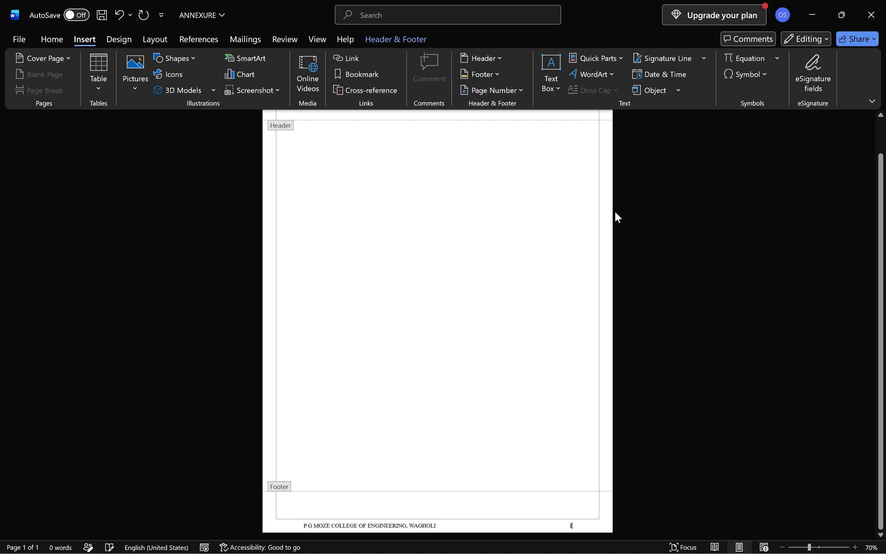
{"action": "scroll", "coordinate": [681, 414], "scroll_direction": "down", "scroll_amount": 2}
{"action": "left_click", "coordinate": [533, 460]}
{"action": "left_click", "coordinate": [492, 393]}
{"action": "double_click", "coordinate": [460, 352]}
{"action": "left_click", "coordinate": [427, 375]}
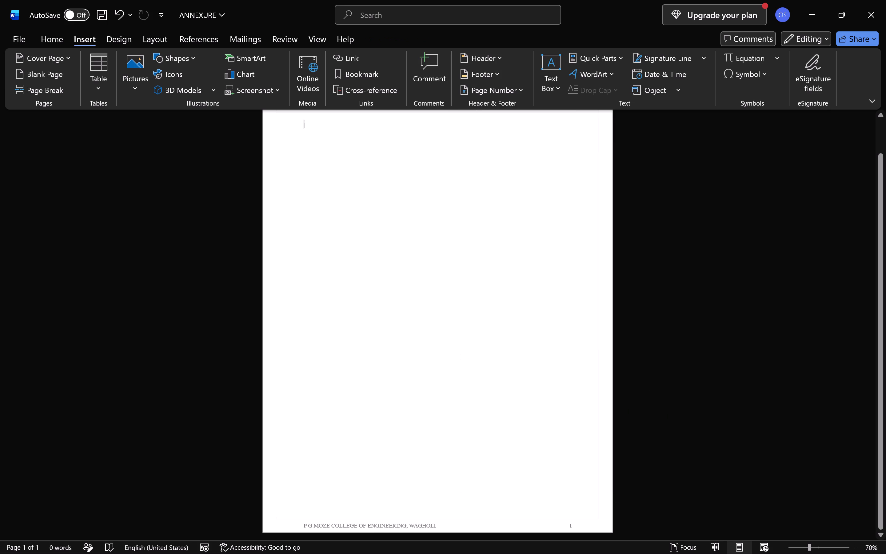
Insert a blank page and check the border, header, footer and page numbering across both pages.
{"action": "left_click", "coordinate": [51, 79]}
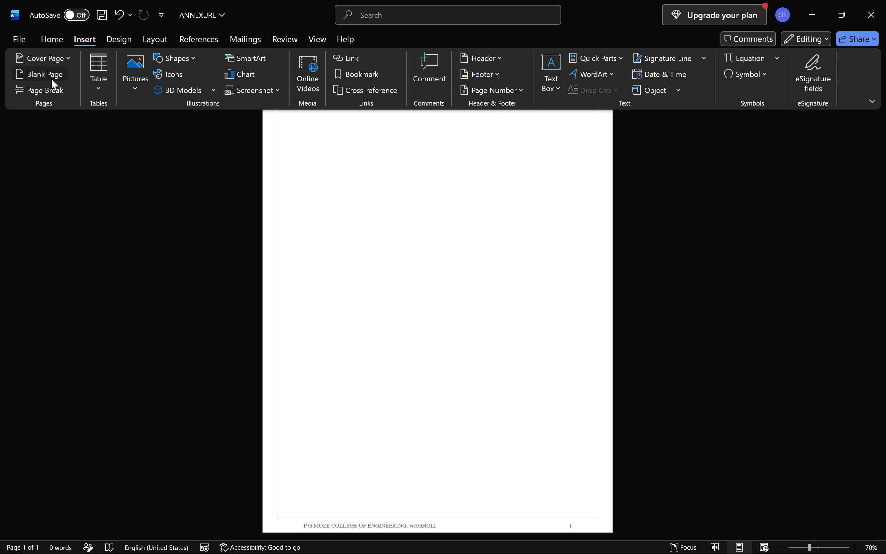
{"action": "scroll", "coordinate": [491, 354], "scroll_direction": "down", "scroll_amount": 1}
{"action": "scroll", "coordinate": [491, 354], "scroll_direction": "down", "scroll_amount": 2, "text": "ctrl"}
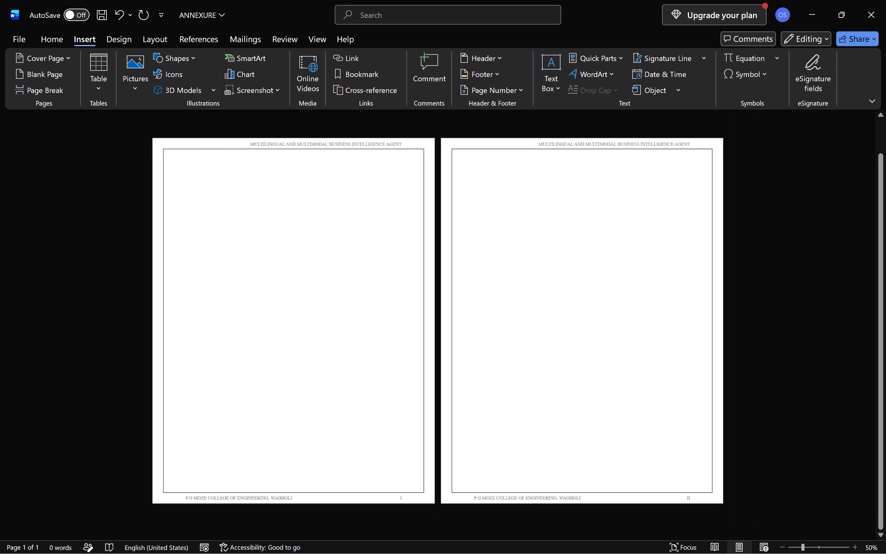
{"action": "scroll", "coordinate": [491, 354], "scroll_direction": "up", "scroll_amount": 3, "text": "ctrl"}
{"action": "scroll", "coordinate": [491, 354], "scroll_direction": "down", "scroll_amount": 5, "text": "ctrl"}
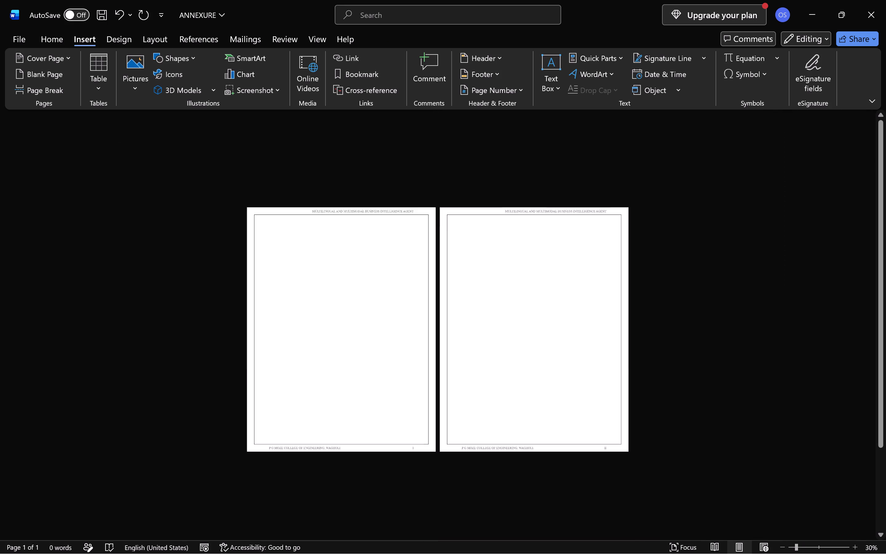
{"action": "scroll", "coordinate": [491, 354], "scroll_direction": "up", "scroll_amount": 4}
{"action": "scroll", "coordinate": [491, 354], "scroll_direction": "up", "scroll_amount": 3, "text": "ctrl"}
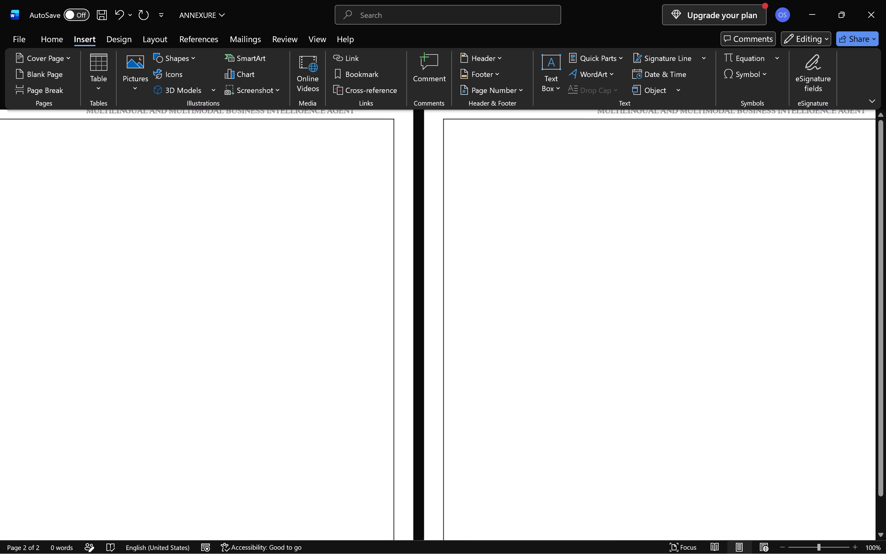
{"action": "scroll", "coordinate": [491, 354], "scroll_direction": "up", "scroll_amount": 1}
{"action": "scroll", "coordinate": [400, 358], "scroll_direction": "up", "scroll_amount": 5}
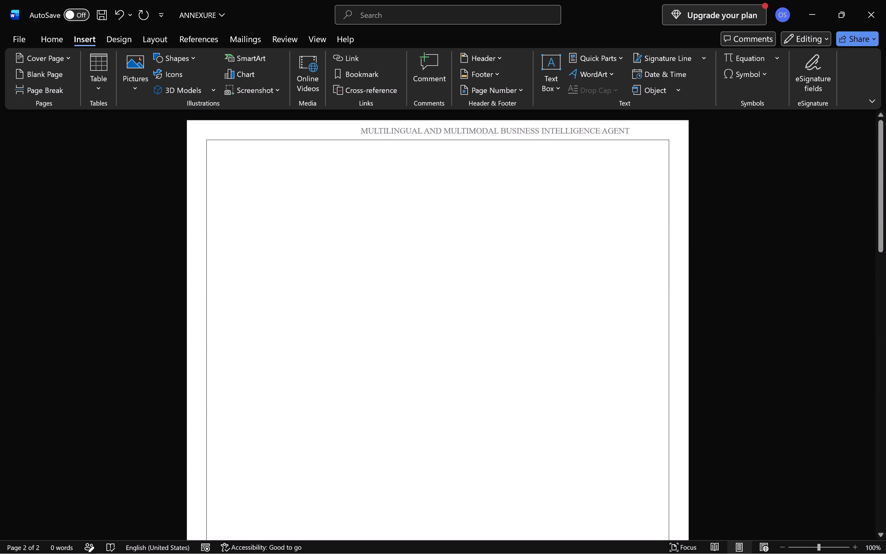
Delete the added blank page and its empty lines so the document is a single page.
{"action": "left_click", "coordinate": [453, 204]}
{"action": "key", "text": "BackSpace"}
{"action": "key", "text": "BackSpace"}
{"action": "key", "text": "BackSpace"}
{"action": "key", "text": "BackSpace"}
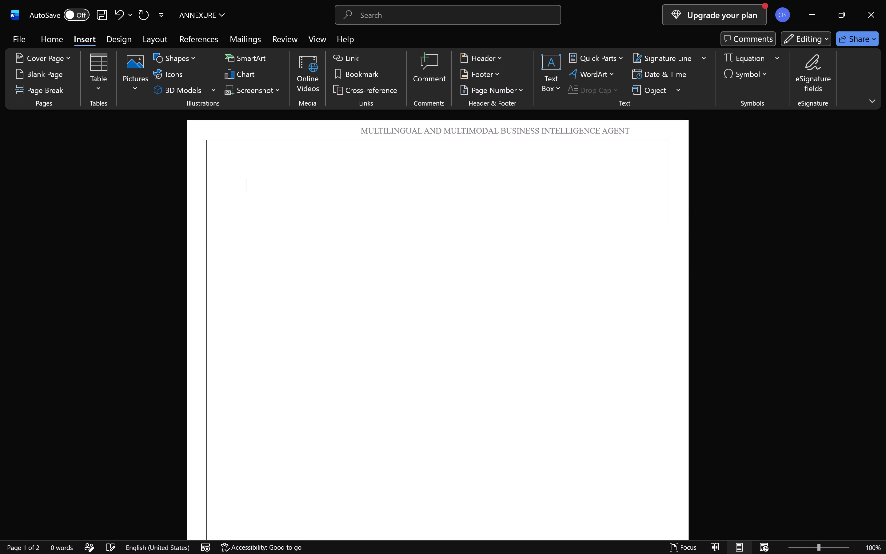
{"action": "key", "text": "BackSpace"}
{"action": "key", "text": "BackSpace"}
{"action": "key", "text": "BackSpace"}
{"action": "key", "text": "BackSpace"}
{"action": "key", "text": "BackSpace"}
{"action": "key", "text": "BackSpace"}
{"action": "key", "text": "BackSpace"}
Enter the heading ABSTRACT on the first line of the page.
{"action": "type", "text": "ABS"}
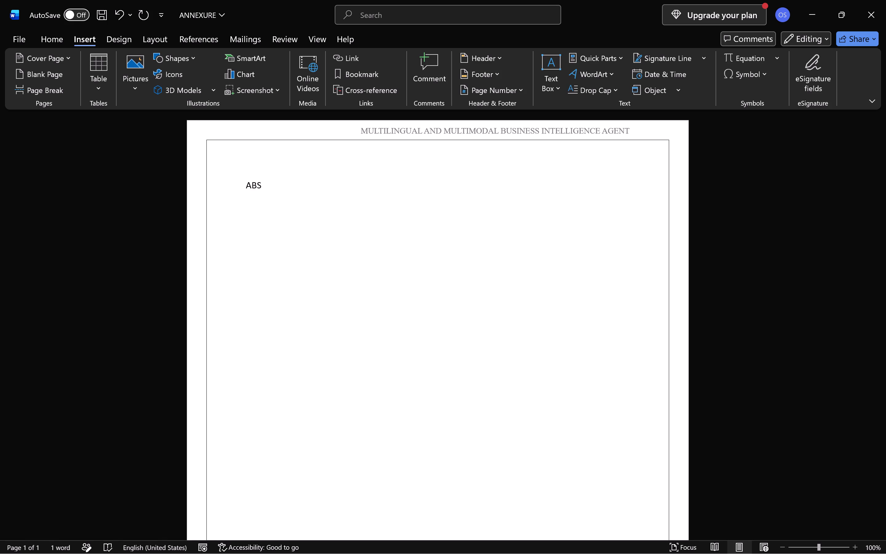
{"action": "type", "text": "TRACT"}
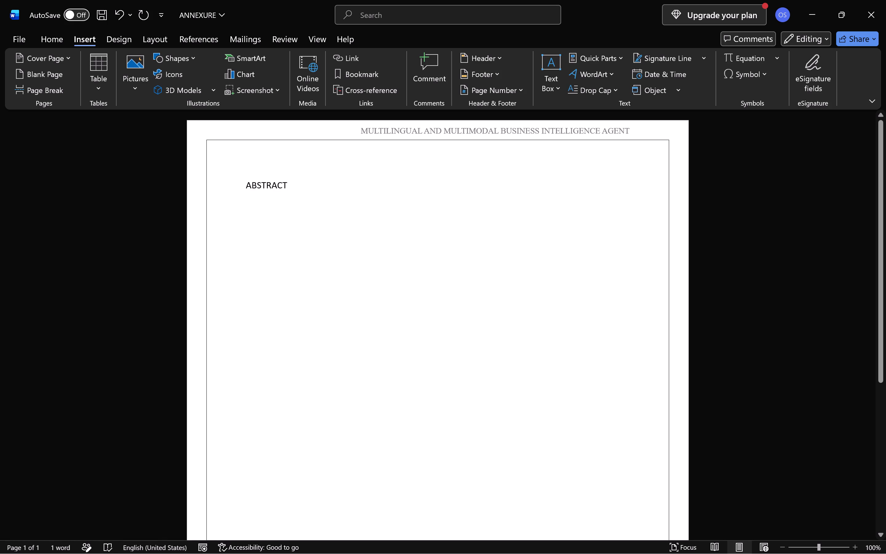
Format the ABSTRACT heading as bold Times New Roman, size 16, centred.
{"action": "left_click_drag", "start_coordinate": [297, 189], "coordinate": [237, 187]}
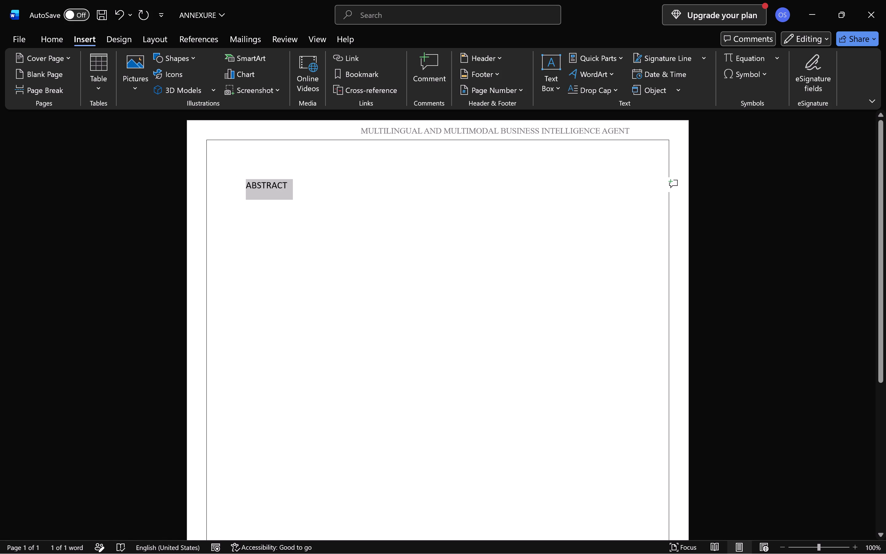
{"action": "key", "text": "ctrl+b"}
{"action": "left_click", "coordinate": [65, 43]}
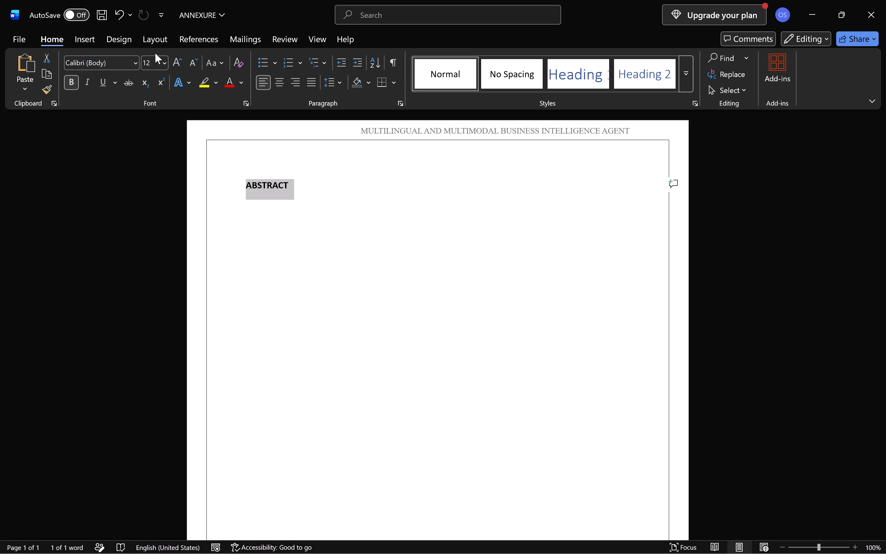
{"action": "left_click", "coordinate": [107, 65]}
{"action": "type", "text": "ti"}
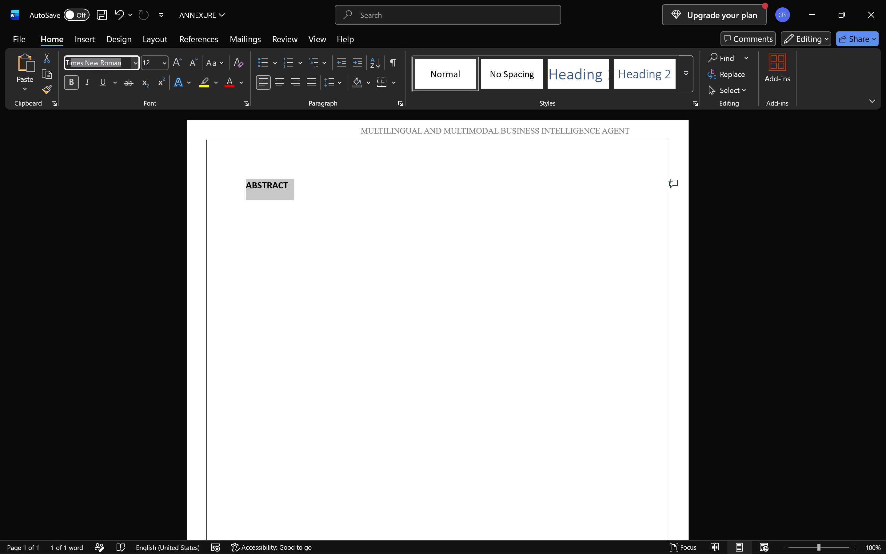
{"action": "key", "text": "Return"}
{"action": "left_click", "coordinate": [155, 58]}
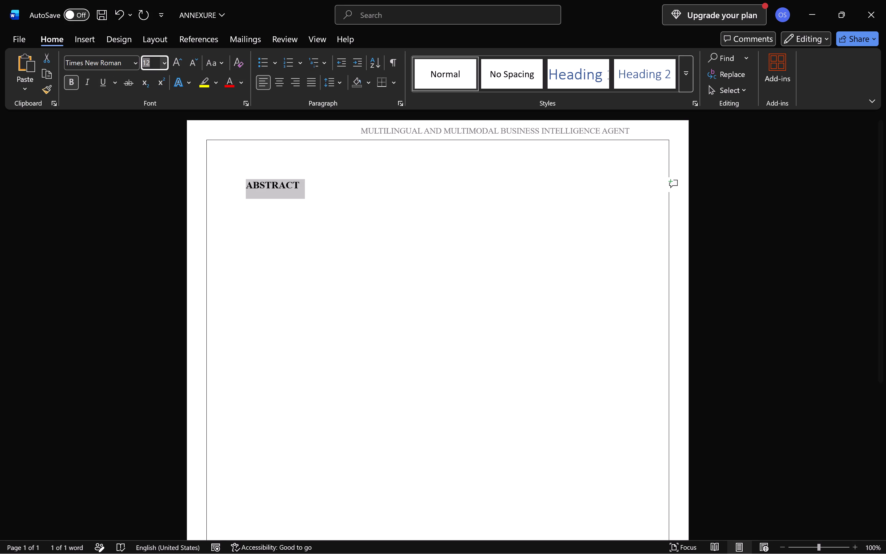
{"action": "type", "text": "16"}
{"action": "key", "text": "Return"}
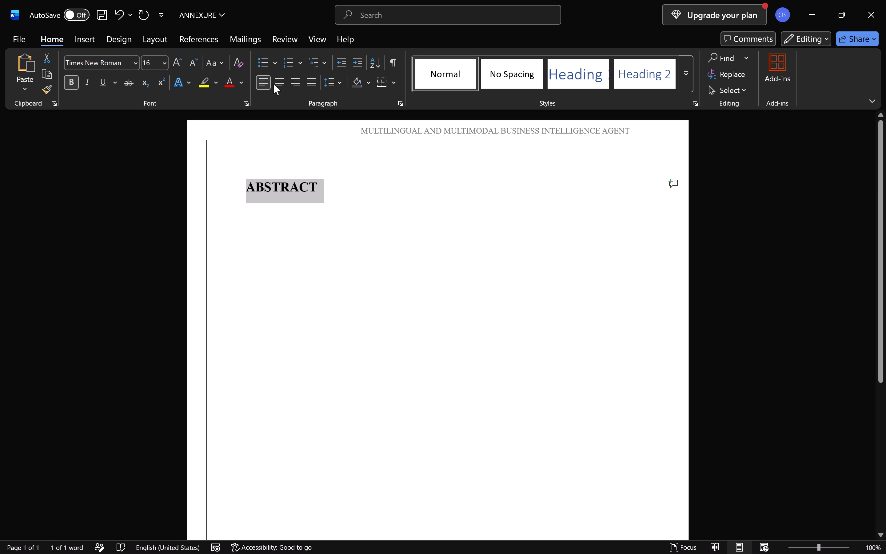
{"action": "left_click", "coordinate": [278, 89]}
{"action": "left_click", "coordinate": [473, 200]}
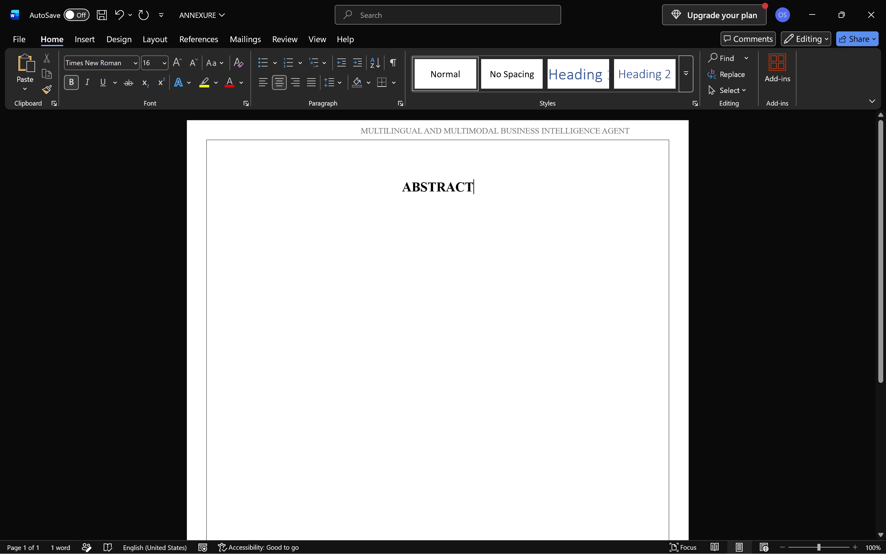
Start a left-aligned body line directly below the ABSTRACT heading, with bold off and font size 12.
{"action": "left_click", "coordinate": [477, 186]}
{"action": "key", "text": "Return"}
{"action": "key", "text": "Return"}
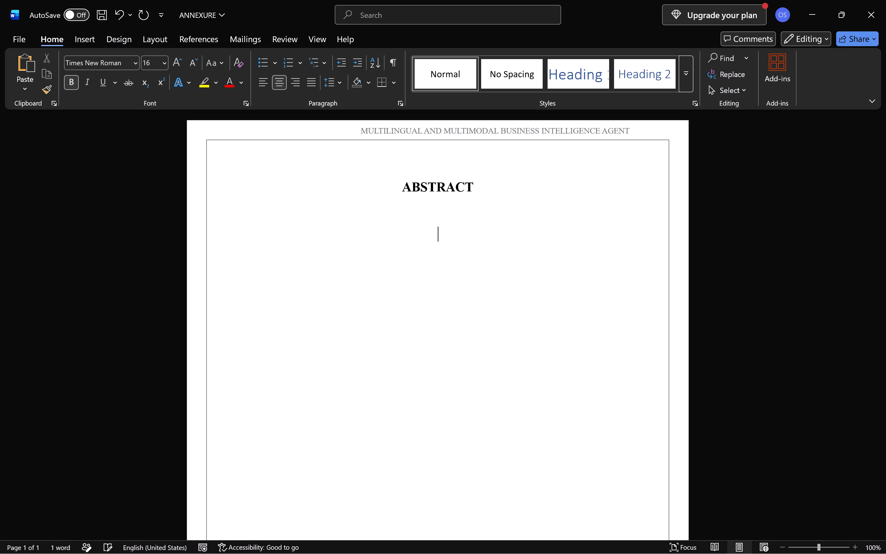
{"action": "key", "text": "BackSpace"}
{"action": "key", "text": "BackSpace"}
{"action": "key", "text": "ctrl+b"}
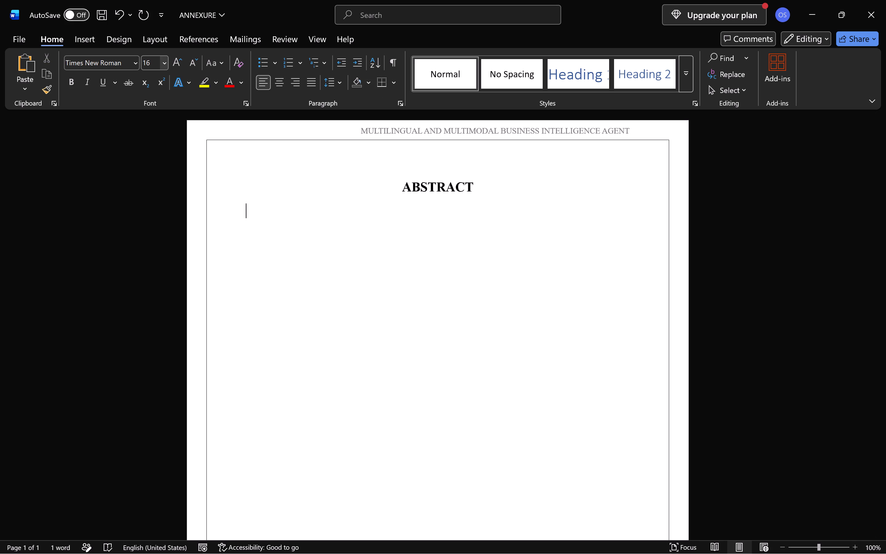
{"action": "left_click", "coordinate": [155, 65]}
{"action": "type", "text": "12"}
{"action": "key", "text": "Return"}
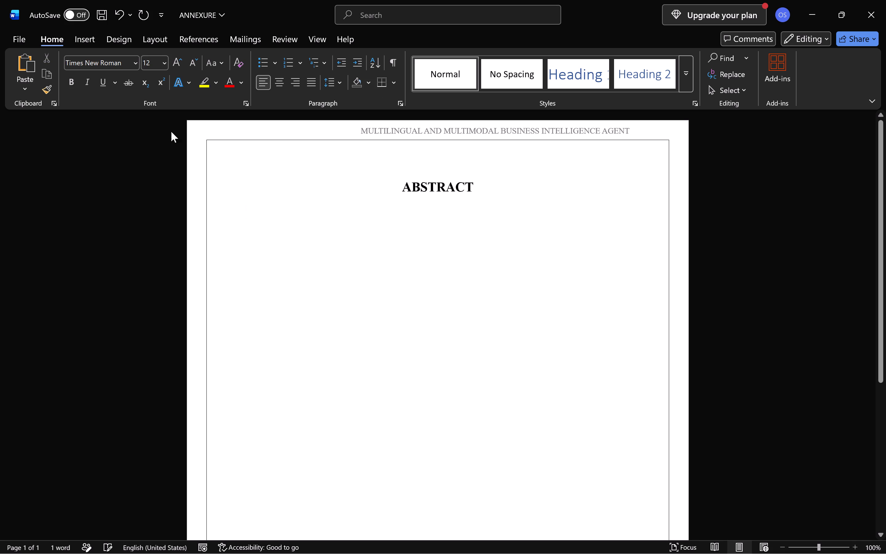
{"action": "left_click", "coordinate": [277, 235]}
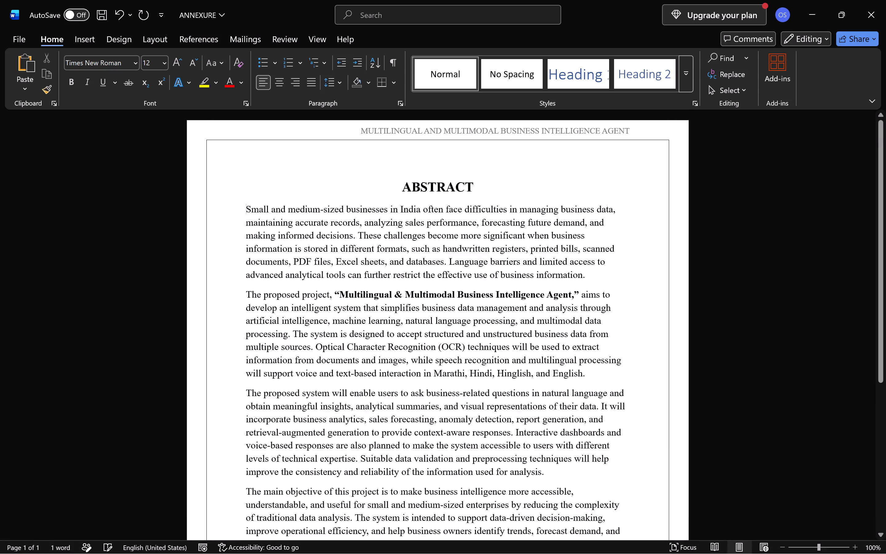
{"action": "left_click", "coordinate": [412, 250]}
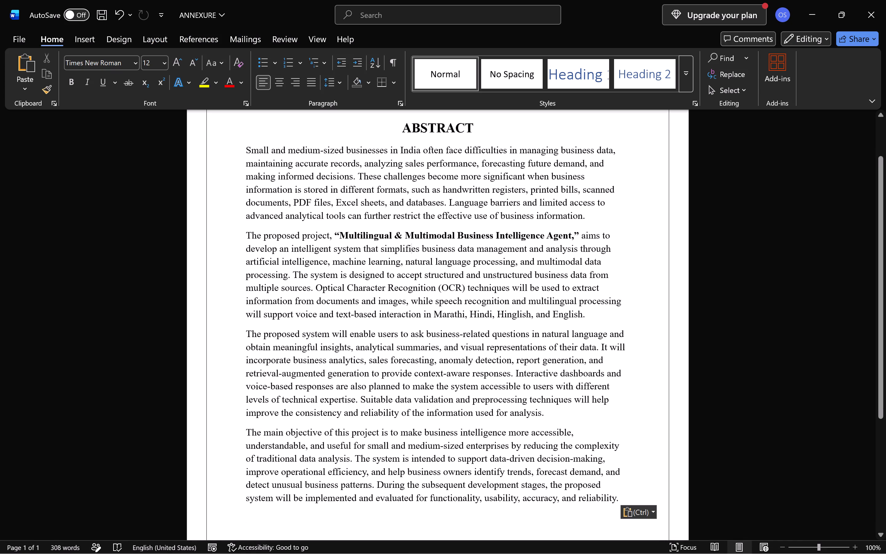
Justify all the abstract body paragraphs and save the document.
{"action": "left_click_drag", "start_coordinate": [243, 149], "coordinate": [619, 496]}
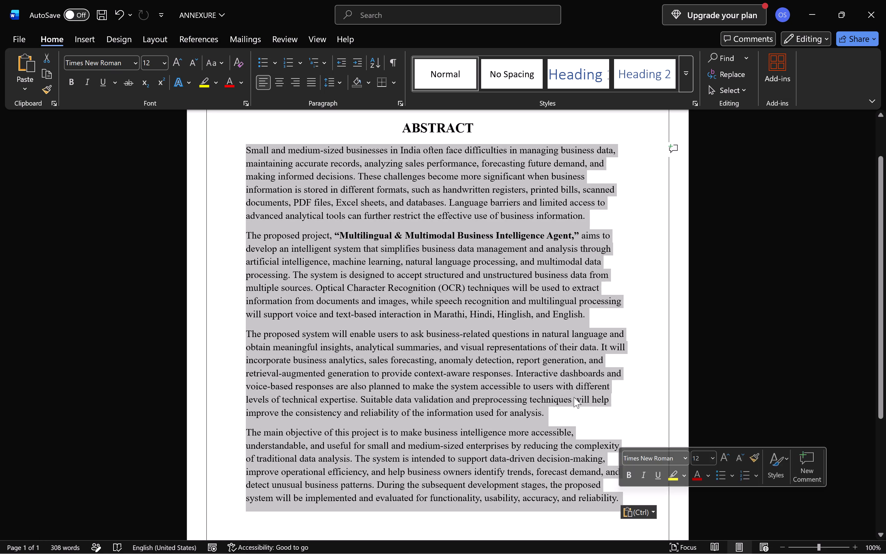
{"action": "left_click", "coordinate": [308, 85]}
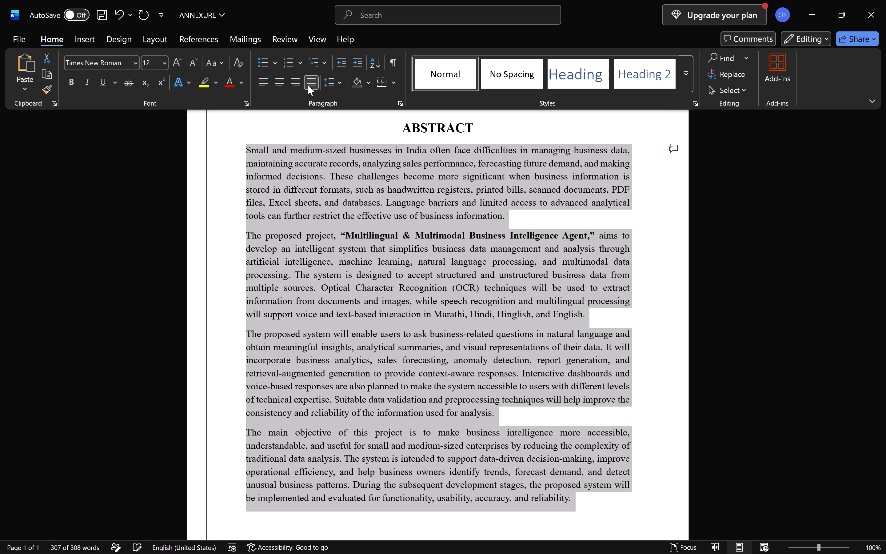
{"action": "left_click", "coordinate": [633, 302]}
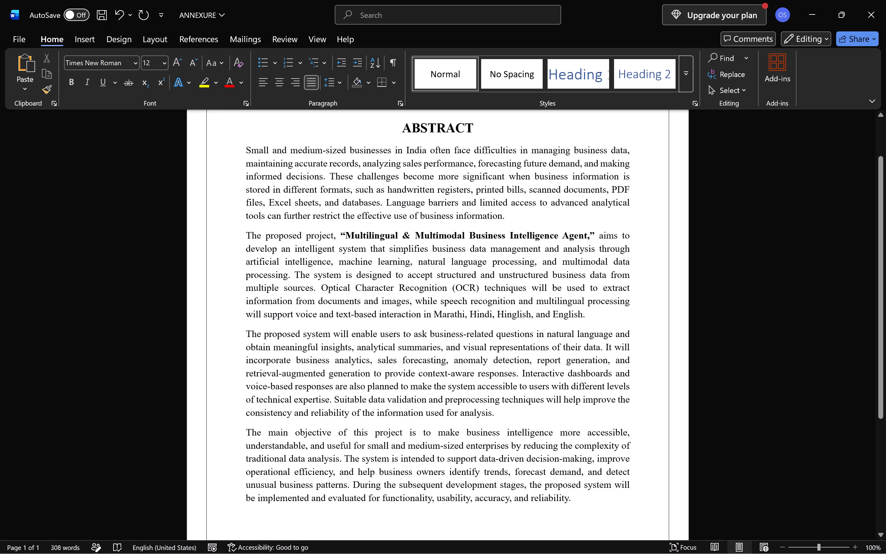
{"action": "key", "text": "ctrl+s"}
Remove the bold from the quoted project title "Multilingual & Multimodal Business Intelligence Agent," in the second paragraph and save the document.
{"action": "left_click_drag", "start_coordinate": [338, 233], "coordinate": [593, 239]}
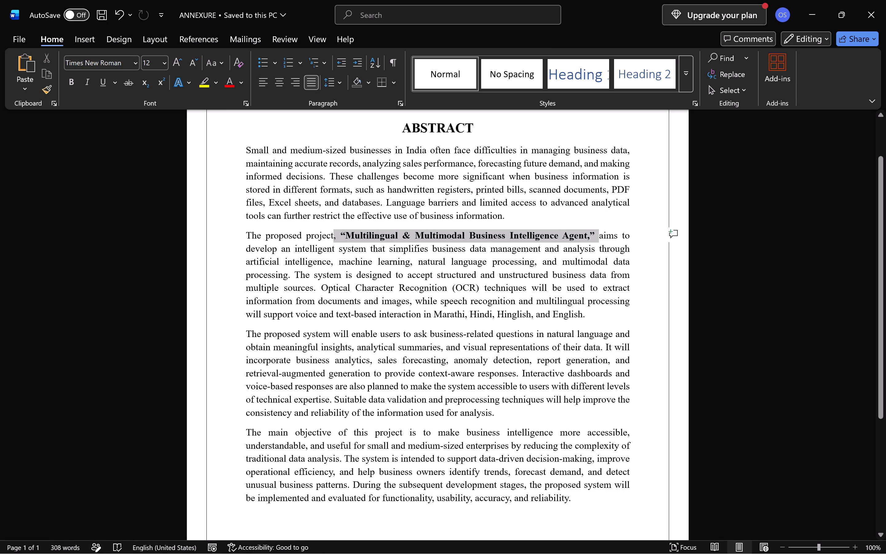
{"action": "left_click_drag", "start_coordinate": [593, 239], "coordinate": [593, 239]}
{"action": "key", "text": "ctrl+b"}
{"action": "key", "text": "ctrl+b"}
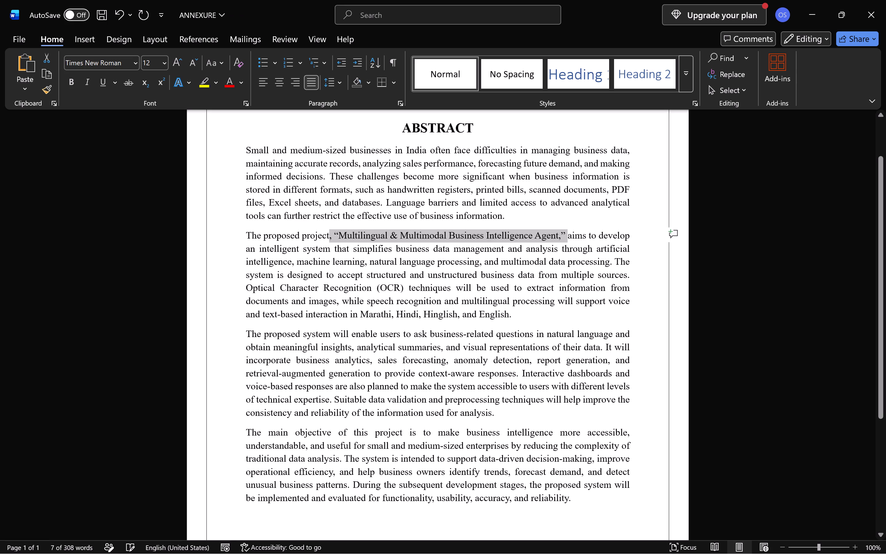
{"action": "left_click", "coordinate": [649, 275]}
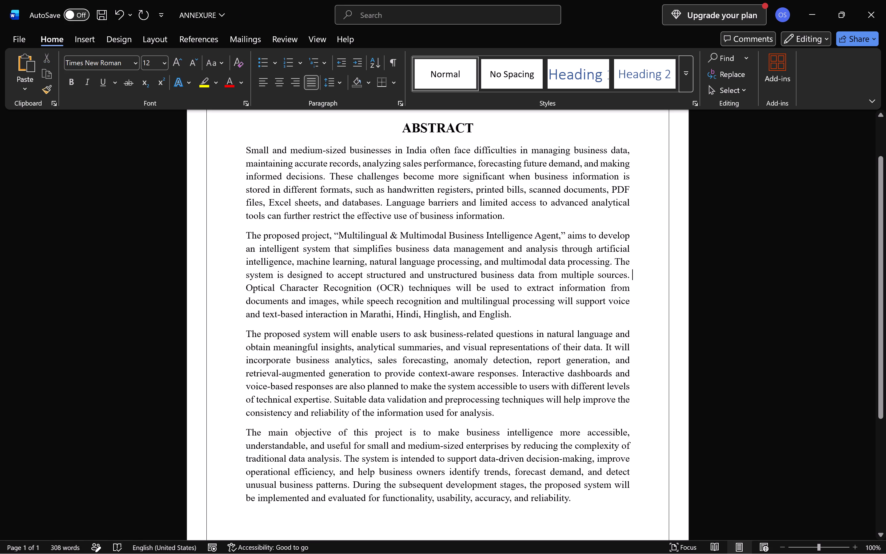
{"action": "key", "text": "ctrl+s"}
Add empty lines below the abstract until a second page begins, save the document, and place the cursor on the new page.
{"action": "scroll", "coordinate": [649, 275], "scroll_direction": "up", "scroll_amount": 13}
{"action": "scroll", "coordinate": [649, 275], "scroll_direction": "down", "scroll_amount": 5}
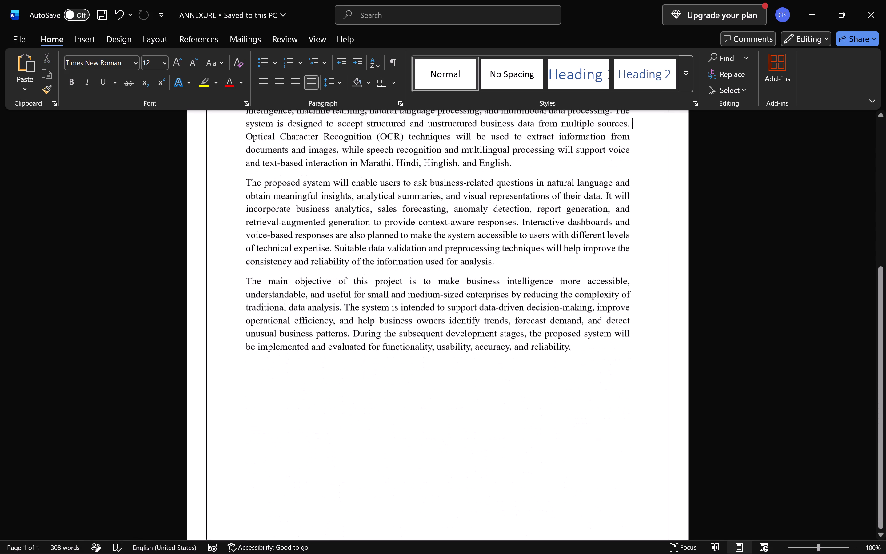
{"action": "scroll", "coordinate": [649, 275], "scroll_direction": "down", "scroll_amount": 8}
{"action": "scroll", "coordinate": [521, 452], "scroll_direction": "down", "scroll_amount": 4}
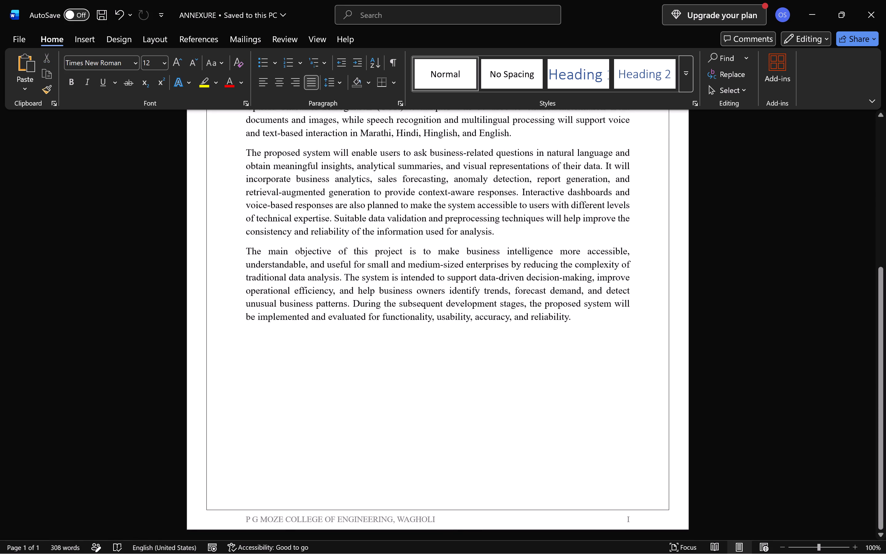
{"action": "left_click", "coordinate": [462, 466]}
{"action": "key", "text": "Return"}
{"action": "key", "text": "Return"}
{"action": "key", "text": "Return"}
{"action": "key", "text": "Return"}
{"action": "key", "text": "Return"}
{"action": "key", "text": "Return"}
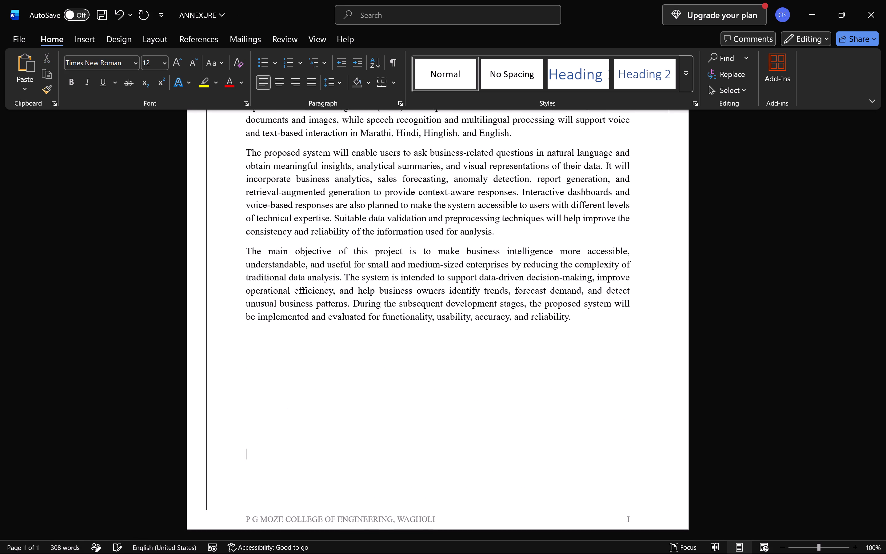
{"action": "key", "text": "Return"}
{"action": "key", "text": "ctrl+s"}
{"action": "scroll", "coordinate": [462, 466], "scroll_direction": "down", "scroll_amount": 1}
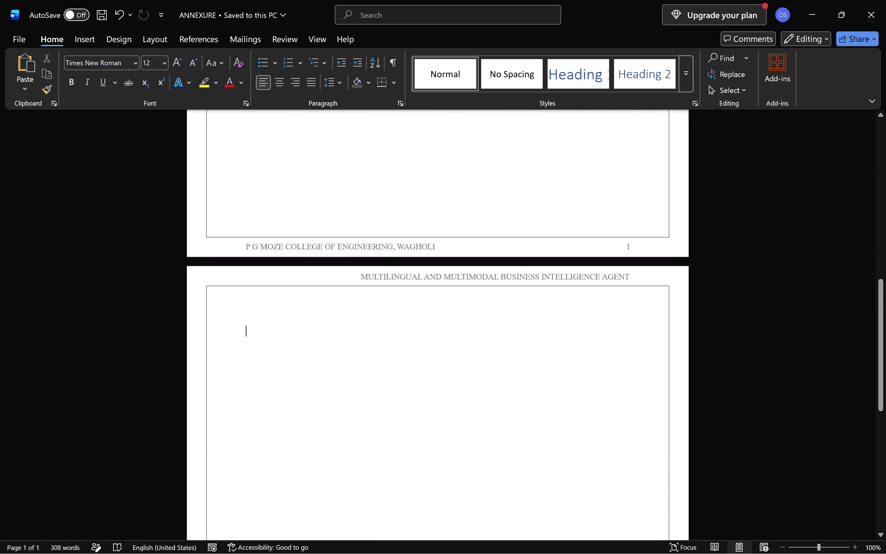
{"action": "left_click", "coordinate": [314, 347]}
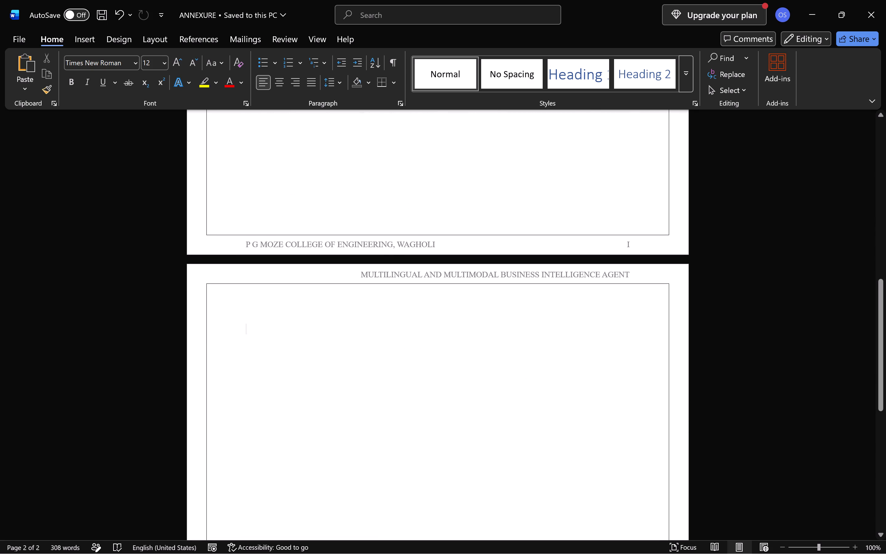
{"action": "left_click", "coordinate": [274, 330]}
{"action": "left_click", "coordinate": [472, 408]}
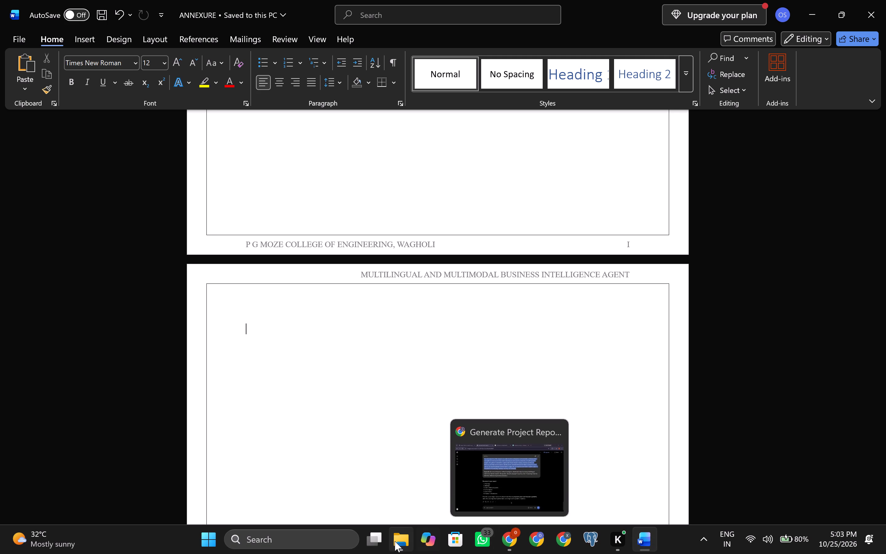
Switch to File Explorer and open the Word document 2nd from the REPORT STAGE 1 folder.
{"action": "left_click", "coordinate": [395, 541]}
{"action": "left_click", "coordinate": [265, 364]}
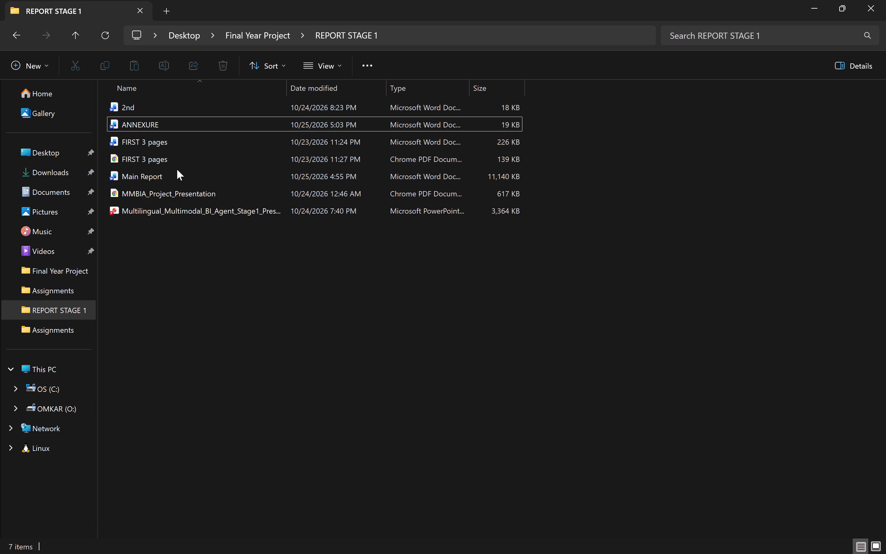
{"action": "left_click", "coordinate": [214, 347]}
{"action": "double_click", "coordinate": [174, 104]}
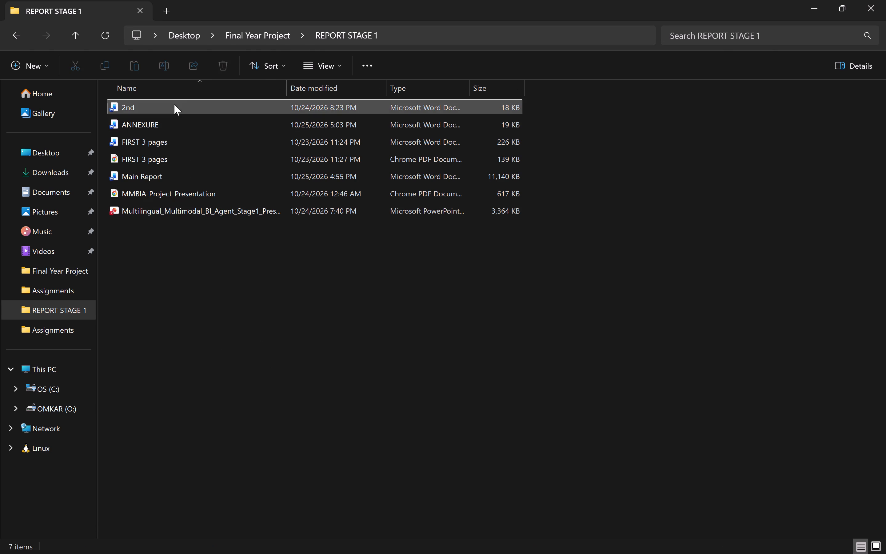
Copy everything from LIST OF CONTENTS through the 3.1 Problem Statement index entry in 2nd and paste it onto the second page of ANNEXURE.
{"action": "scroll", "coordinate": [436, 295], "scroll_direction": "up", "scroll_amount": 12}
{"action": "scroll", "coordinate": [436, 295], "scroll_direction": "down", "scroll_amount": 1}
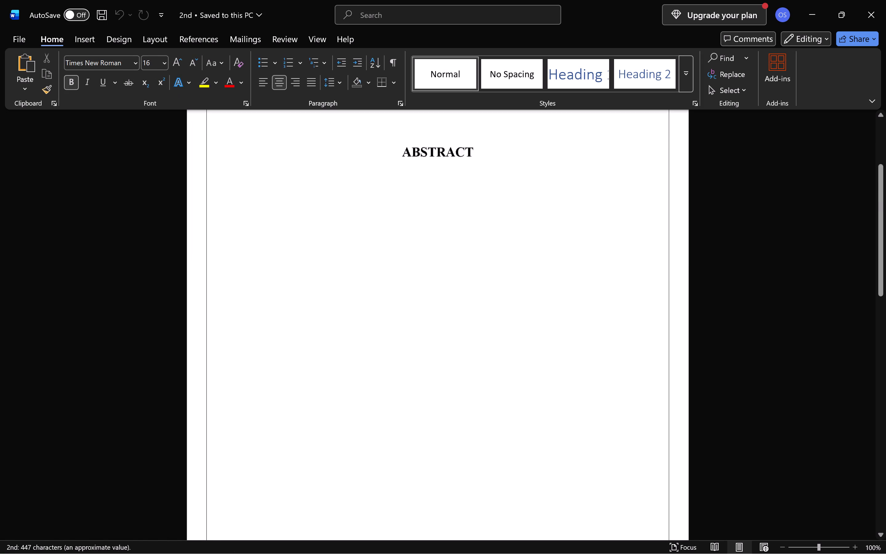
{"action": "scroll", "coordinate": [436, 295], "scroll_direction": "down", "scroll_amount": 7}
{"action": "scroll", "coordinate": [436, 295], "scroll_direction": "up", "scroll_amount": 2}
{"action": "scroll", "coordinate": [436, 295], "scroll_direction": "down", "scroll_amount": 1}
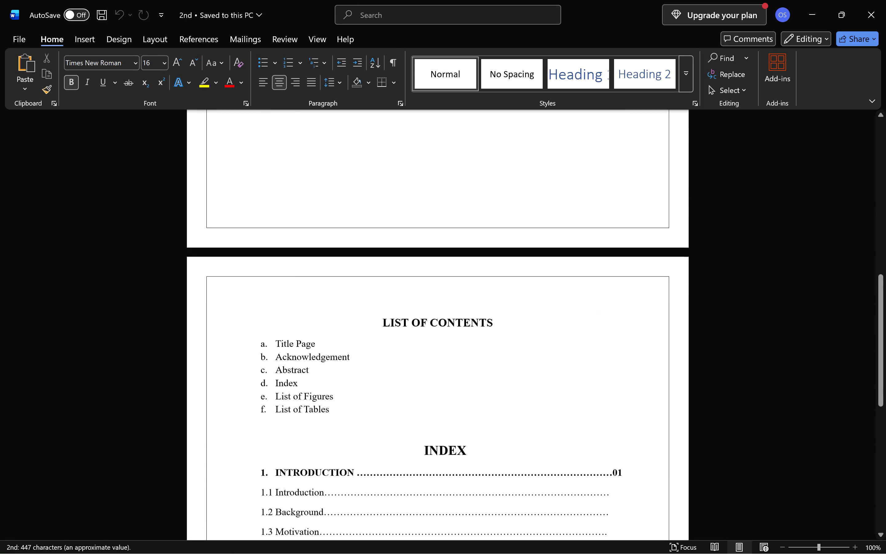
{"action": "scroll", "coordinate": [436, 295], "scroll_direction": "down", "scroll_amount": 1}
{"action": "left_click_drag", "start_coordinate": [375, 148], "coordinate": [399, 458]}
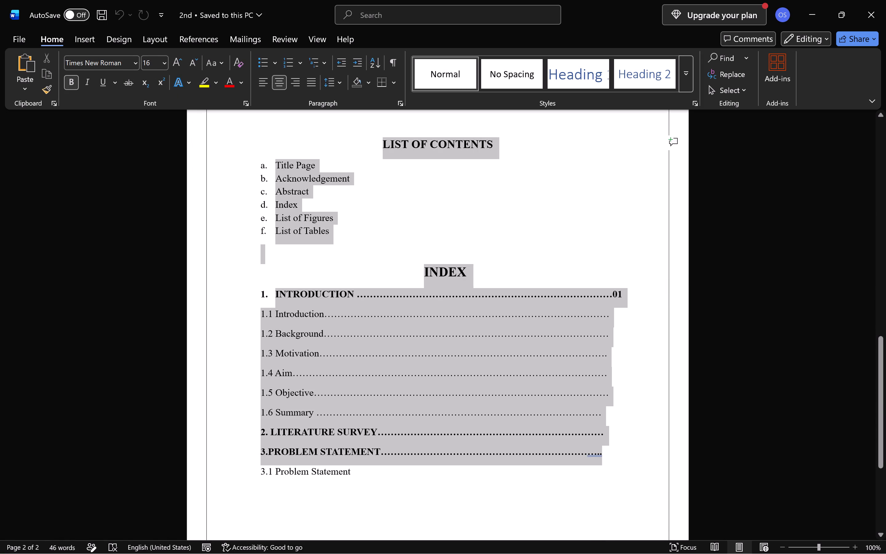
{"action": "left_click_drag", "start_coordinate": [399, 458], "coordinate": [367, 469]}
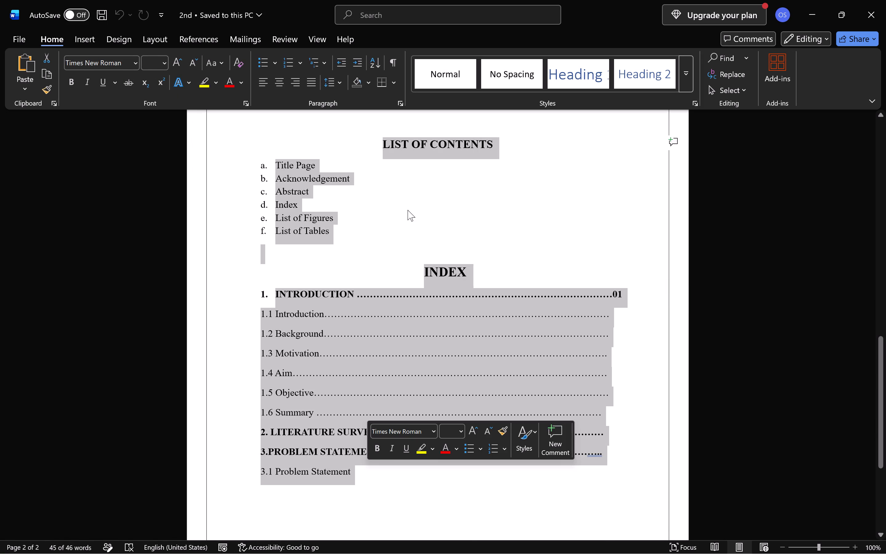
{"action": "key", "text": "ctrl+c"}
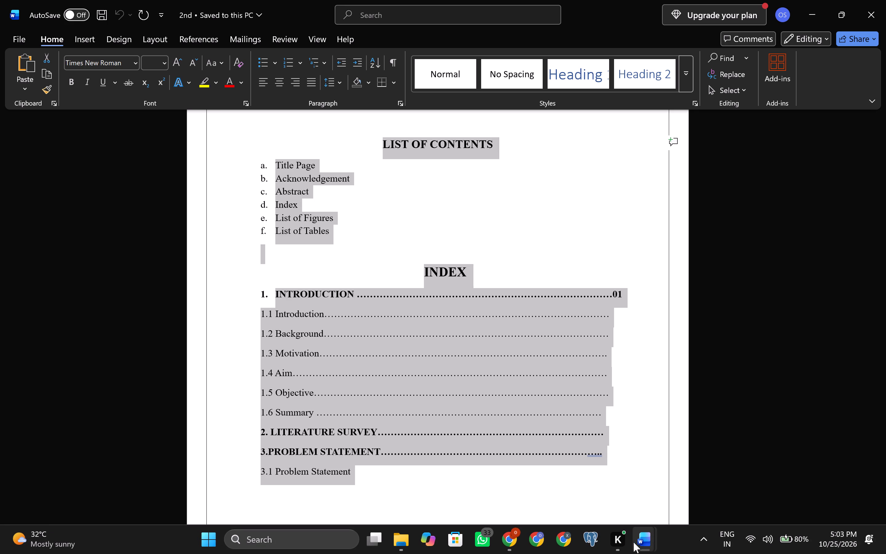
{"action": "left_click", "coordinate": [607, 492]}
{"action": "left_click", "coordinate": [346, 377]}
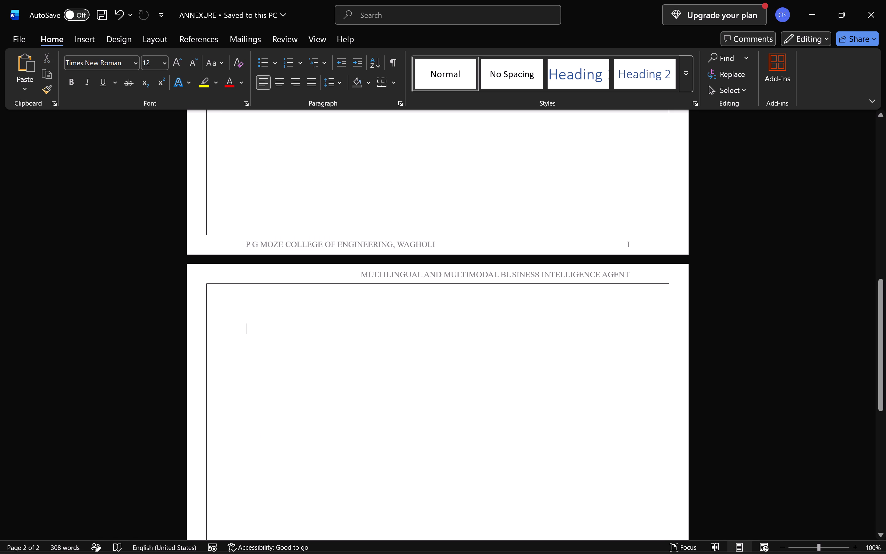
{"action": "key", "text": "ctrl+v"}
Review the abstract page and the pasted contents and index page in ANNEXURE, including the page layout and footer.
{"action": "scroll", "coordinate": [410, 270], "scroll_direction": "down", "scroll_amount": 2}
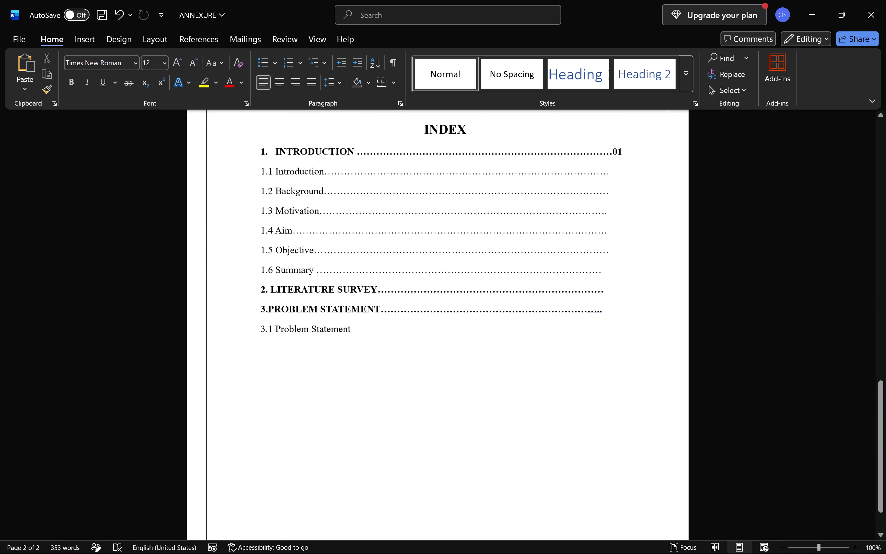
{"action": "scroll", "coordinate": [410, 270], "scroll_direction": "down", "scroll_amount": 1}
{"action": "scroll", "coordinate": [410, 270], "scroll_direction": "up", "scroll_amount": 10}
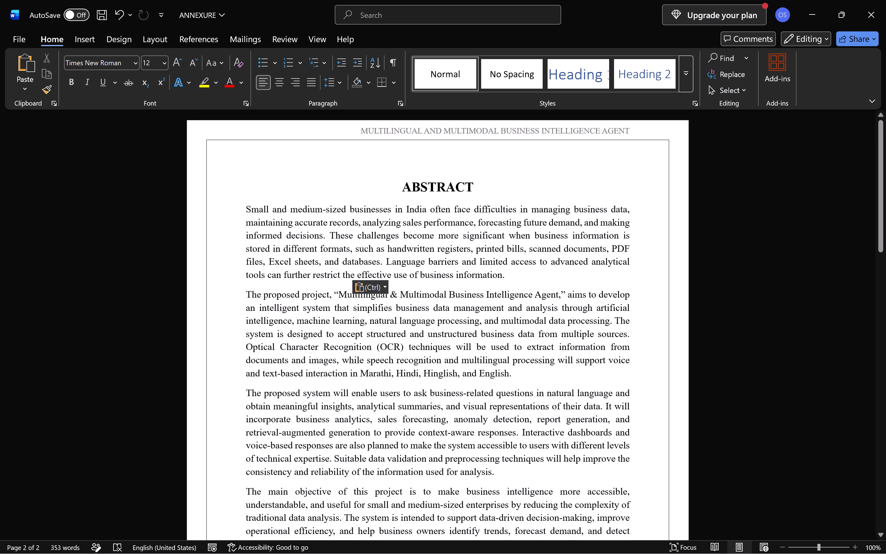
{"action": "scroll", "coordinate": [410, 270], "scroll_direction": "down", "scroll_amount": 4}
{"action": "scroll", "coordinate": [410, 270], "scroll_direction": "up", "scroll_amount": 15}
{"action": "scroll", "coordinate": [410, 270], "scroll_direction": "down", "scroll_amount": 5}
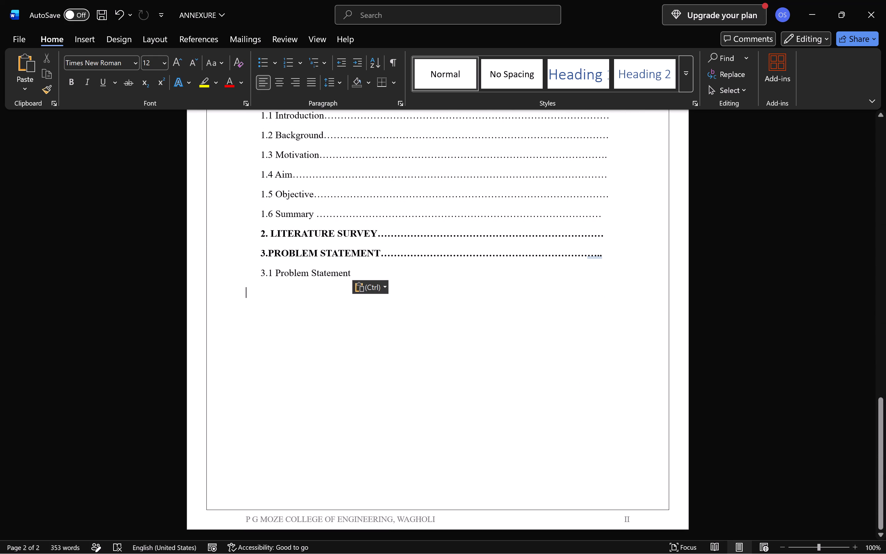
{"action": "scroll", "coordinate": [410, 270], "scroll_direction": "down", "scroll_amount": 2}
{"action": "left_click", "coordinate": [395, 335]}
{"action": "scroll", "coordinate": [395, 335], "scroll_direction": "up", "scroll_amount": 4}
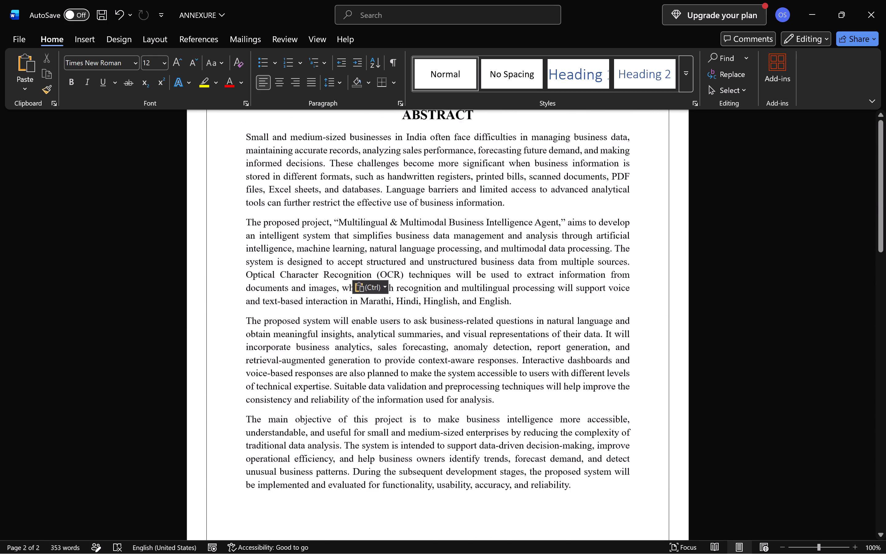
{"action": "scroll", "coordinate": [395, 335], "scroll_direction": "down", "scroll_amount": 4}
{"action": "scroll", "coordinate": [395, 335], "scroll_direction": "up", "scroll_amount": 6}
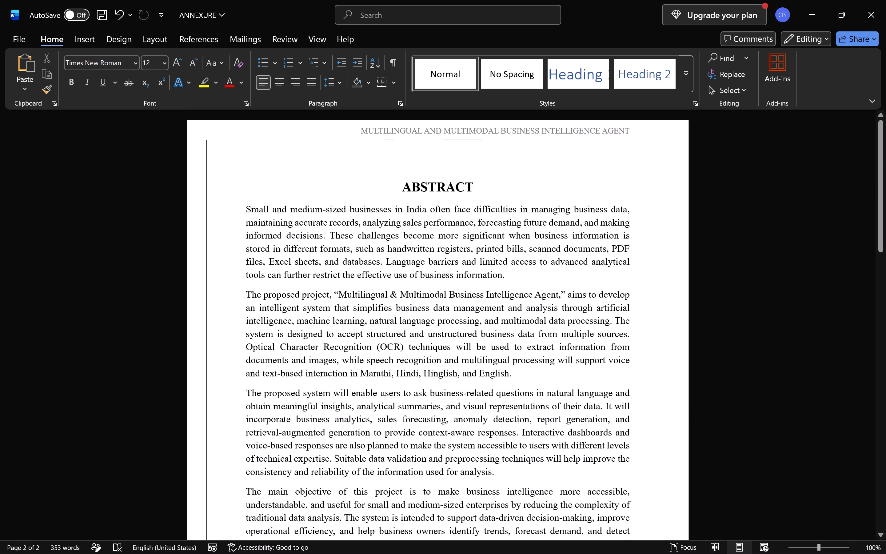
Copy all four body paragraphs under the ABSTRACT heading in ANNEXURE.
{"action": "scroll", "coordinate": [395, 335], "scroll_direction": "down", "scroll_amount": 1}
{"action": "left_click_drag", "start_coordinate": [575, 428], "coordinate": [283, 237]}
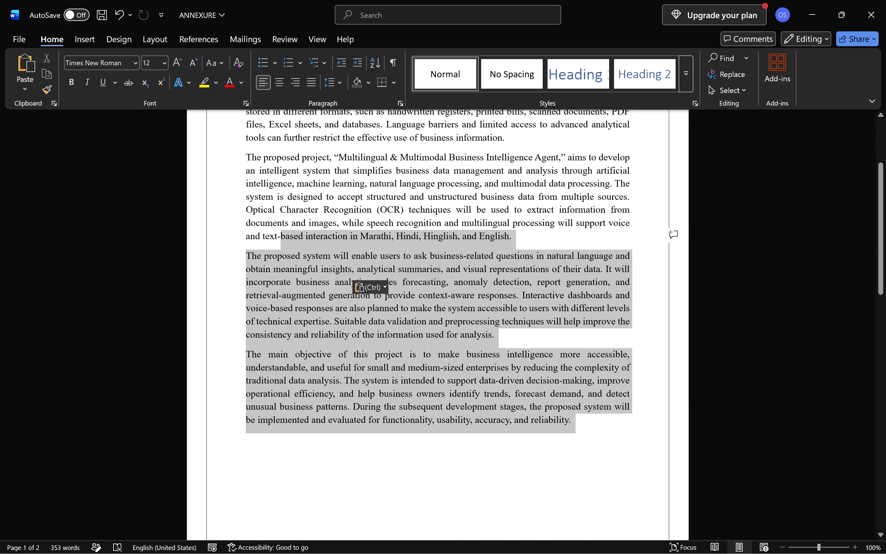
{"action": "left_click_drag", "start_coordinate": [283, 237], "coordinate": [225, 209]}
{"action": "key", "text": "ctrl+c"}
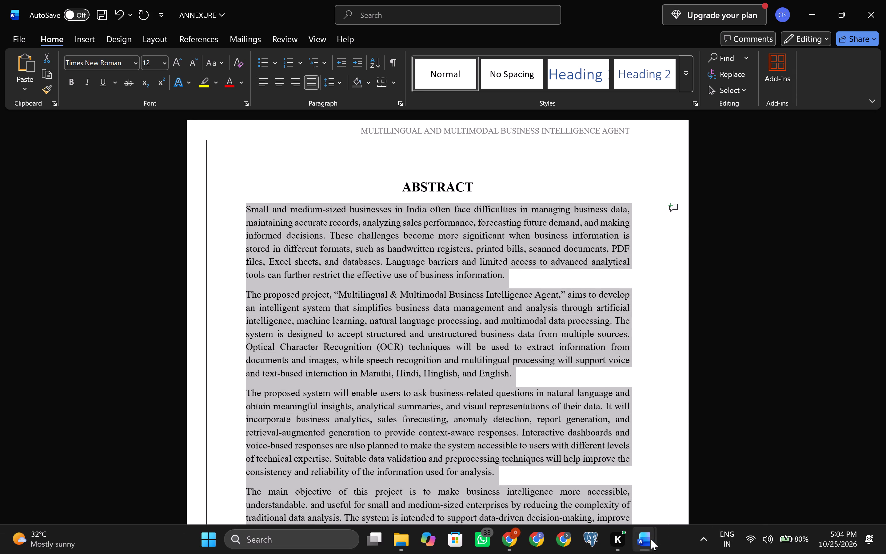
Switch to 2nd, clear the extra spacing below the ABSTRACT heading, and set the line there to non-bold text at size 12.
{"action": "left_click", "coordinate": [667, 501]}
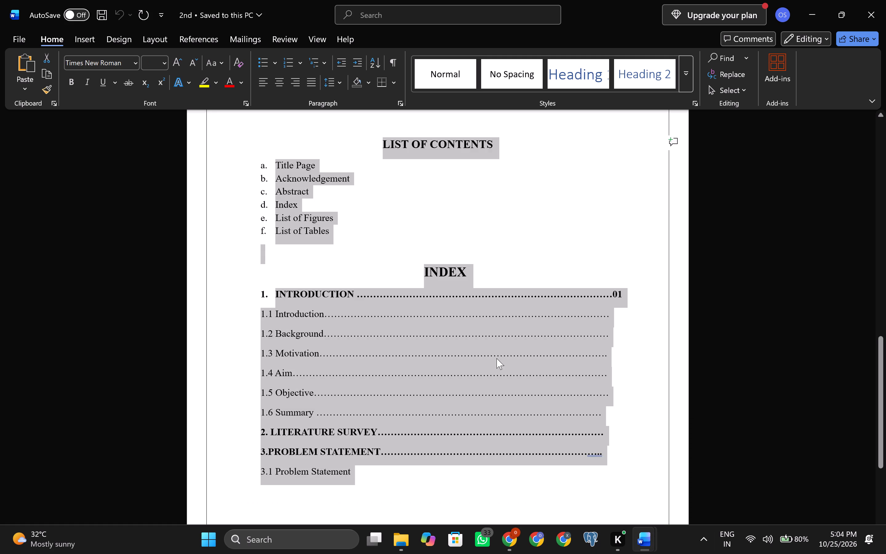
{"action": "scroll", "coordinate": [371, 192], "scroll_direction": "up", "scroll_amount": 10}
{"action": "left_click", "coordinate": [369, 248]}
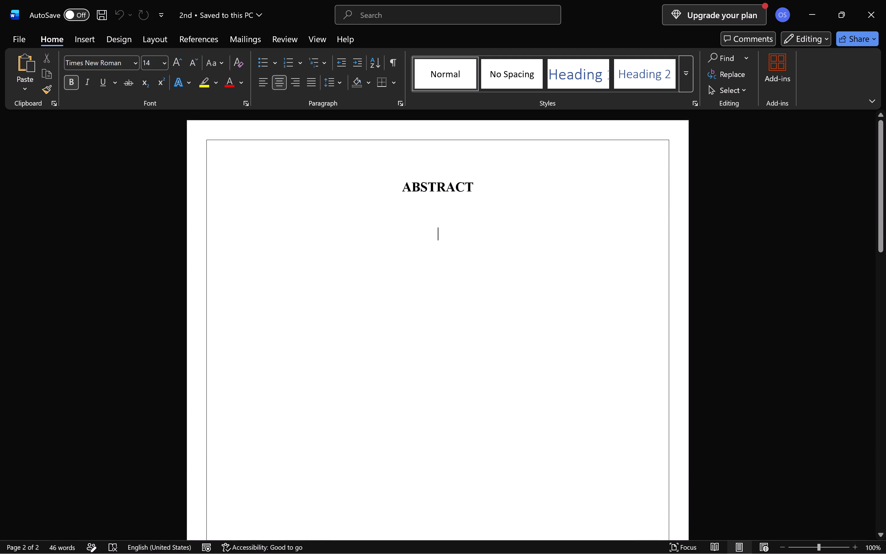
{"action": "key", "text": "BackSpace"}
{"action": "key", "text": "BackSpace"}
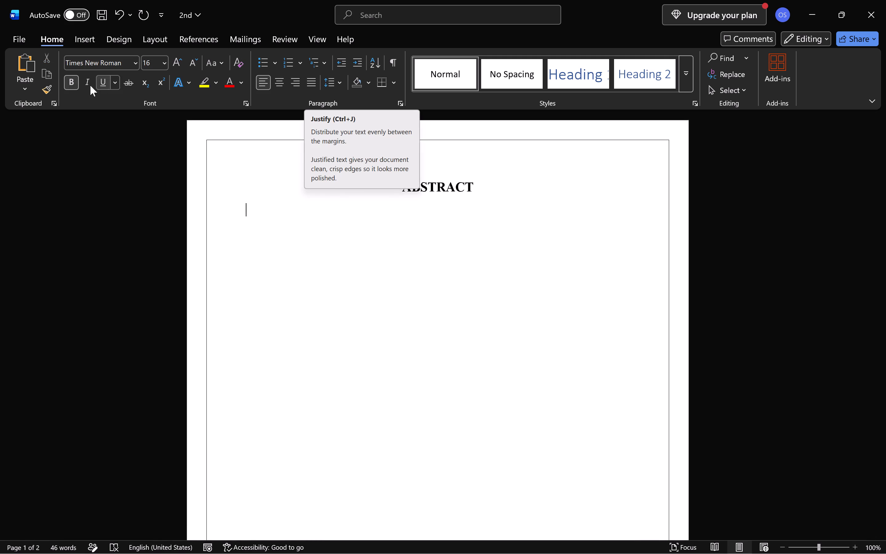
{"action": "left_click", "coordinate": [66, 85]}
{"action": "left_click", "coordinate": [154, 57]}
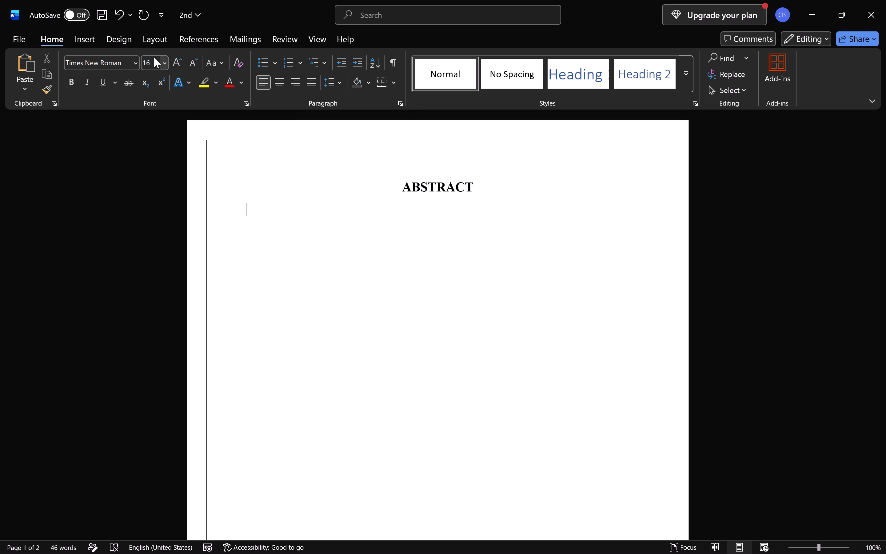
{"action": "left_click", "coordinate": [150, 60]}
{"action": "type", "text": "12"}
{"action": "key", "text": "Return"}
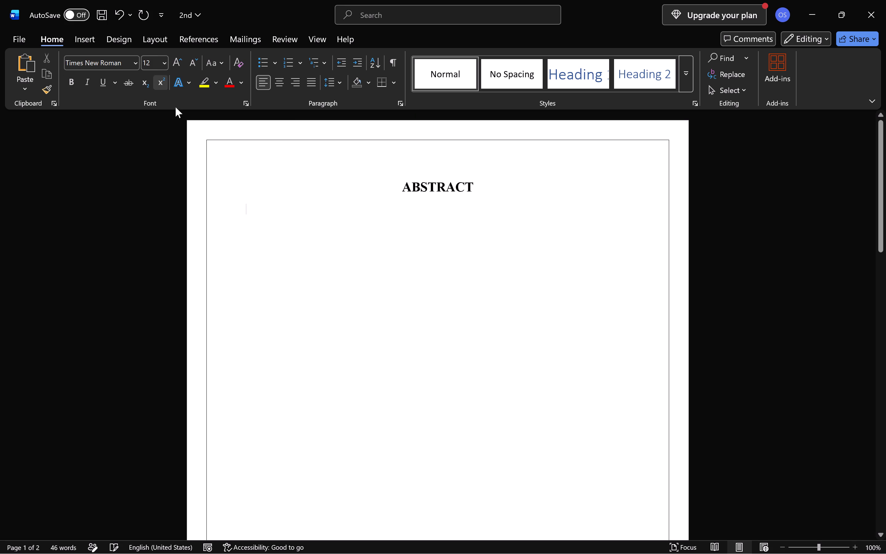
Paste the copied abstract paragraphs below the ABSTRACT heading in 2nd and save the document.
{"action": "left_click", "coordinate": [276, 225]}
{"action": "key", "text": "ctrl+v"}
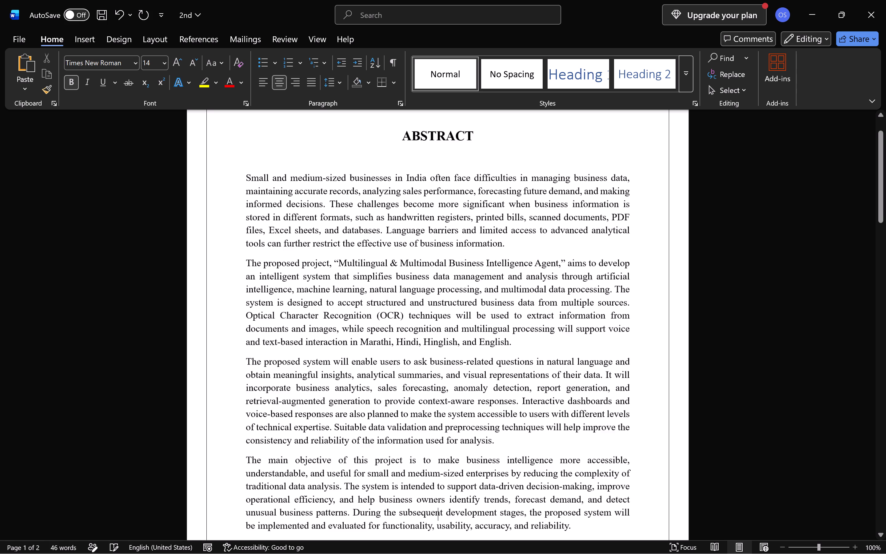
{"action": "key", "text": "ctrl+s"}
Remove the surplus empty lines above LIST OF CONTENTS so the heading starts at the top of the second page.
{"action": "scroll", "coordinate": [454, 312], "scroll_direction": "down", "scroll_amount": 1}
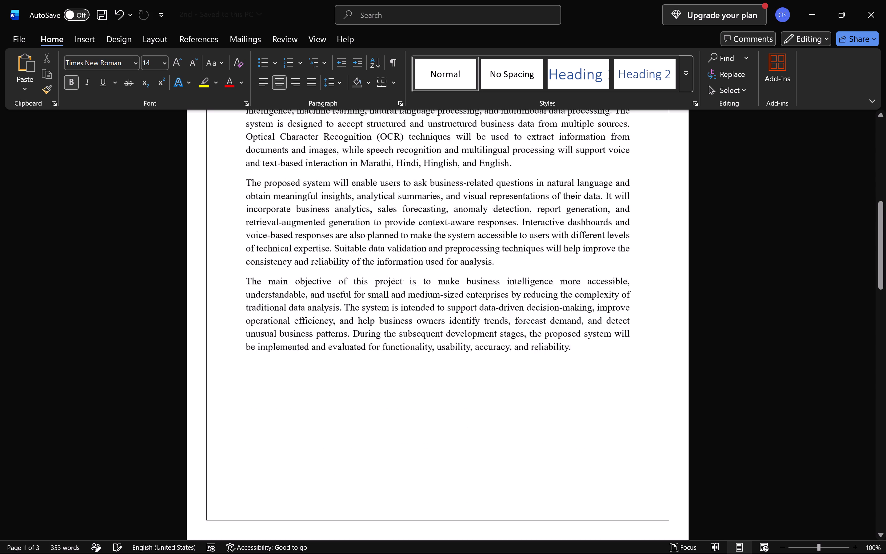
{"action": "scroll", "coordinate": [454, 312], "scroll_direction": "down", "scroll_amount": 3}
{"action": "left_click", "coordinate": [381, 266]}
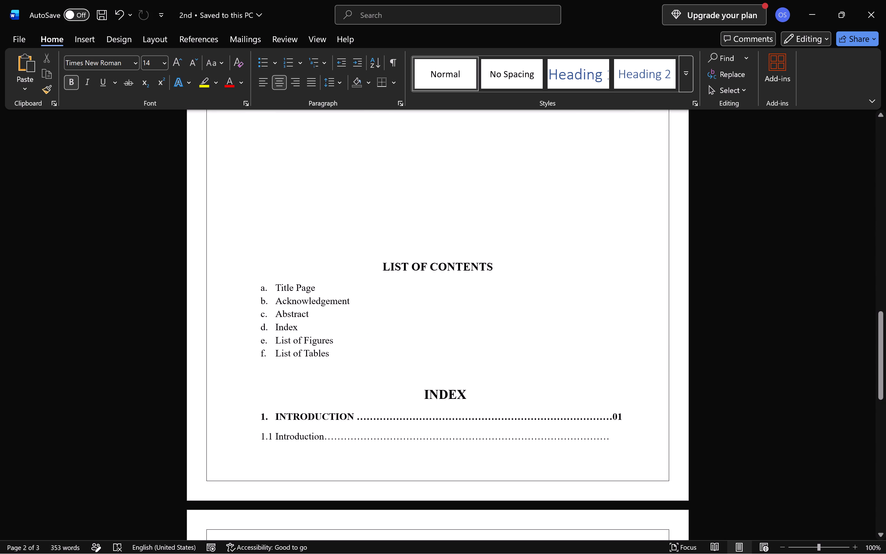
{"action": "key", "text": "BackSpace"}
{"action": "key", "text": "BackSpace"}
{"action": "key", "text": "BackSpace"}
{"action": "key", "text": "BackSpace"}
{"action": "key", "text": "BackSpace"}
{"action": "key", "text": "BackSpace"}
{"action": "key", "text": "BackSpace"}
{"action": "scroll", "coordinate": [381, 266], "scroll_direction": "up", "scroll_amount": 1}
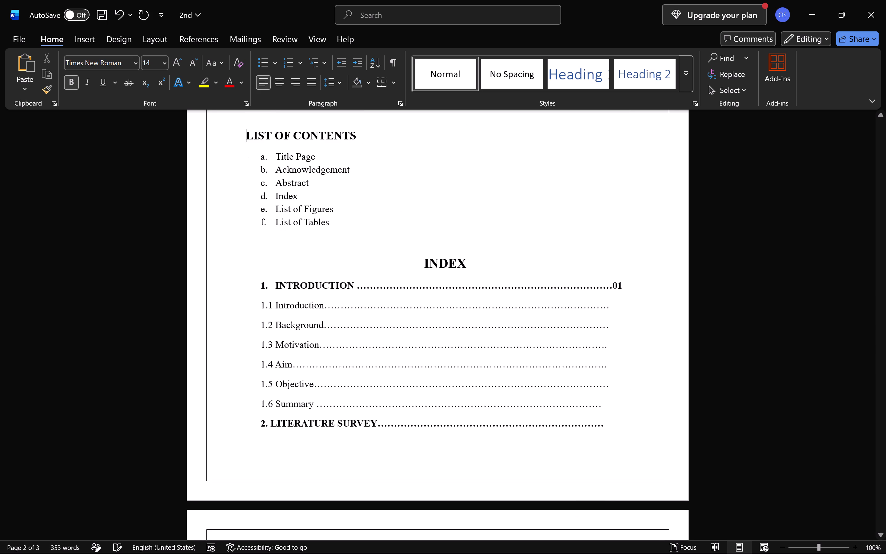
{"action": "scroll", "coordinate": [381, 266], "scroll_direction": "up", "scroll_amount": 2}
{"action": "key", "text": "BackSpace"}
{"action": "key", "text": "BackSpace"}
{"action": "key", "text": "BackSpace"}
{"action": "key", "text": "BackSpace"}
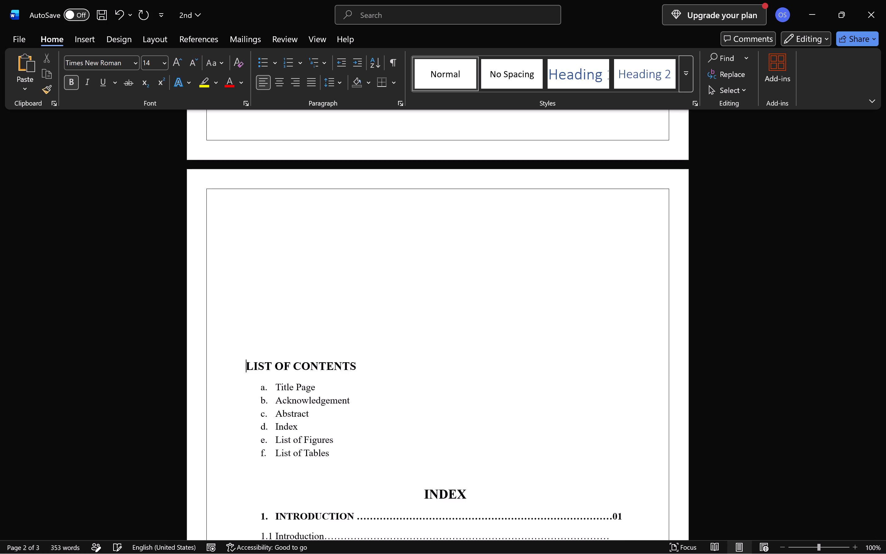
{"action": "key", "text": "BackSpace"}
{"action": "key", "text": "BackSpace"}
{"action": "key", "text": "BackSpace"}
{"action": "key", "text": "BackSpace"}
{"action": "key", "text": "BackSpace"}
{"action": "key", "text": "BackSpace"}
{"action": "key", "text": "BackSpace"}
{"action": "key", "text": "Return"}
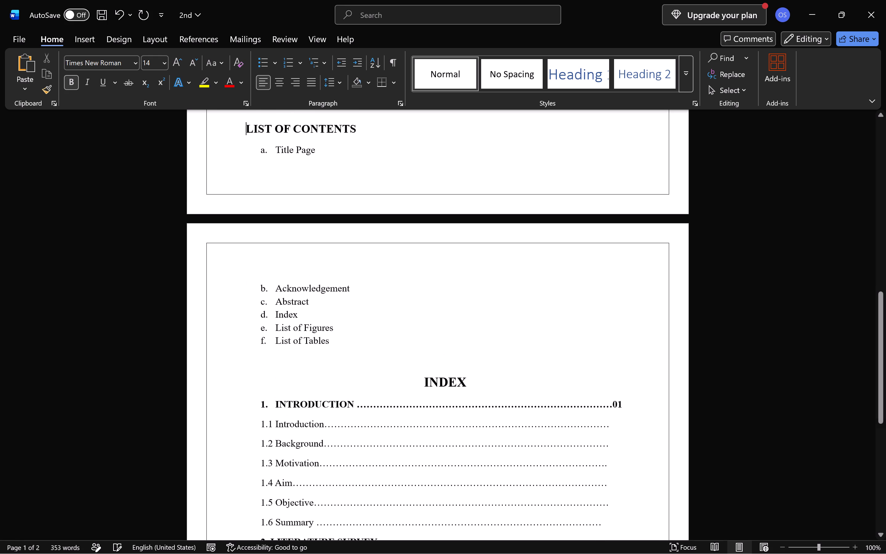
Center the LIST OF CONTENTS heading and save the document.
{"action": "left_click", "coordinate": [281, 84]}
{"action": "left_click", "coordinate": [538, 340]}
{"action": "key", "text": "ctrl+s"}
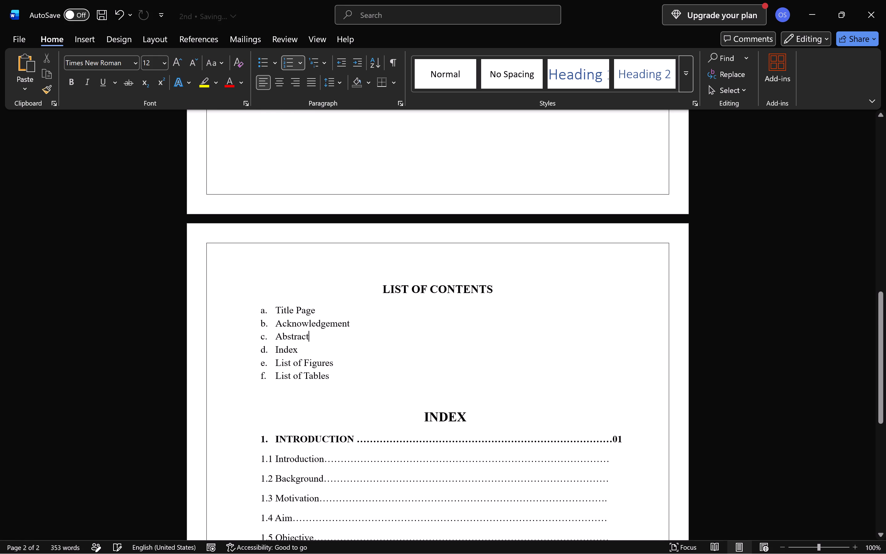
Check the abstract page and the contents and index page of 2nd from beginning to end.
{"action": "scroll", "coordinate": [538, 340], "scroll_direction": "down", "scroll_amount": 11}
{"action": "scroll", "coordinate": [538, 340], "scroll_direction": "up", "scroll_amount": 3}
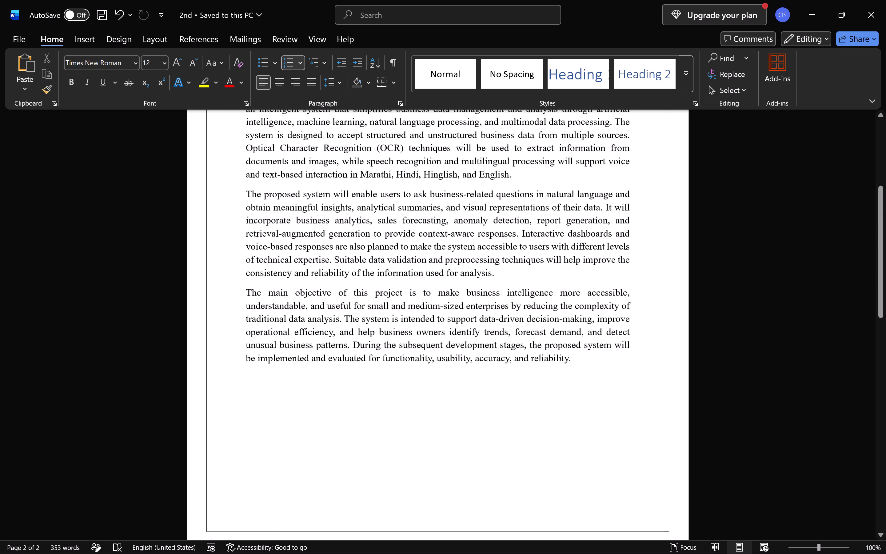
{"action": "scroll", "coordinate": [538, 340], "scroll_direction": "up", "scroll_amount": 5}
{"action": "scroll", "coordinate": [538, 340], "scroll_direction": "down", "scroll_amount": 4}
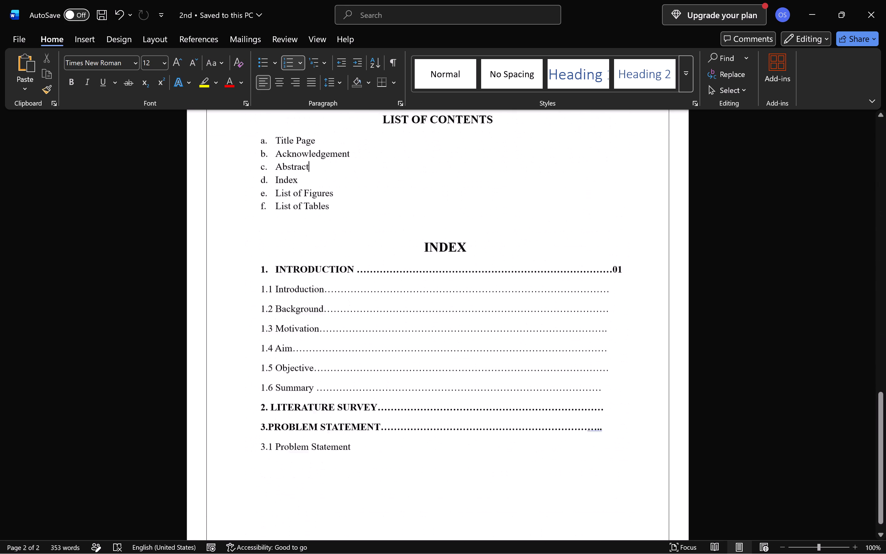
{"action": "scroll", "coordinate": [538, 340], "scroll_direction": "down", "scroll_amount": 3}
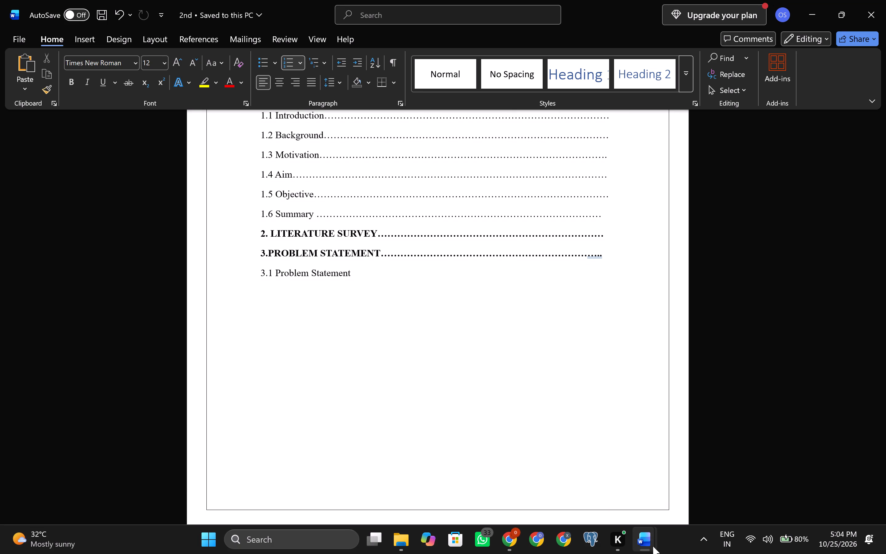
Switch to the ANNEXURE document and delete all of its body content.
{"action": "left_click", "coordinate": [691, 493]}
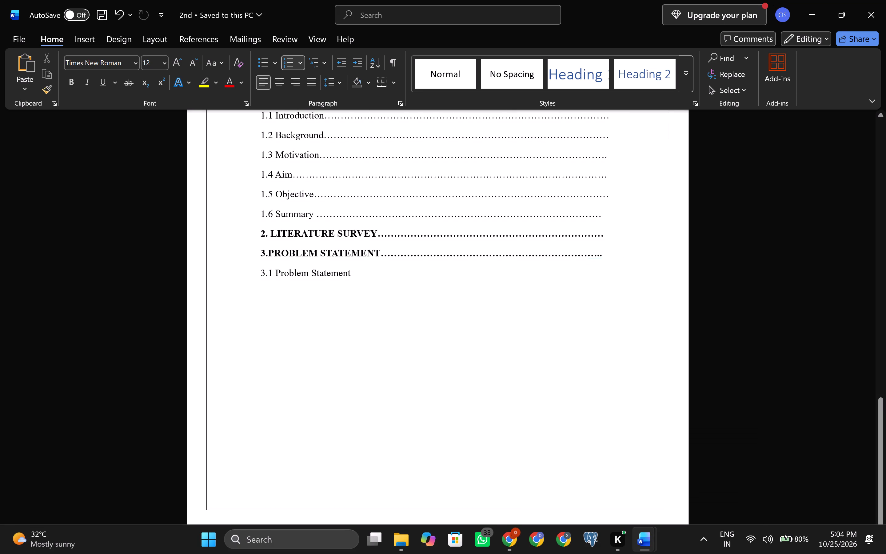
{"action": "left_click", "coordinate": [612, 493]}
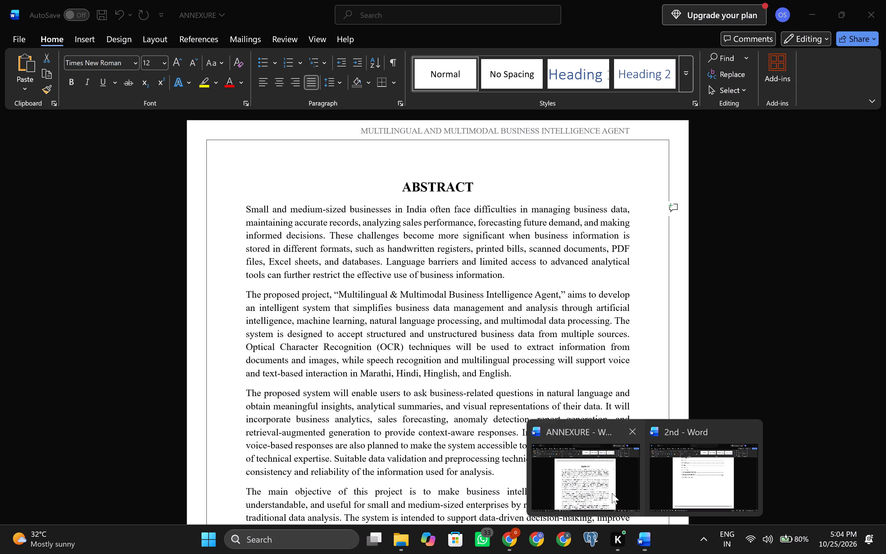
{"action": "left_click", "coordinate": [562, 195]}
{"action": "scroll", "coordinate": [562, 195], "scroll_direction": "down", "scroll_amount": 2}
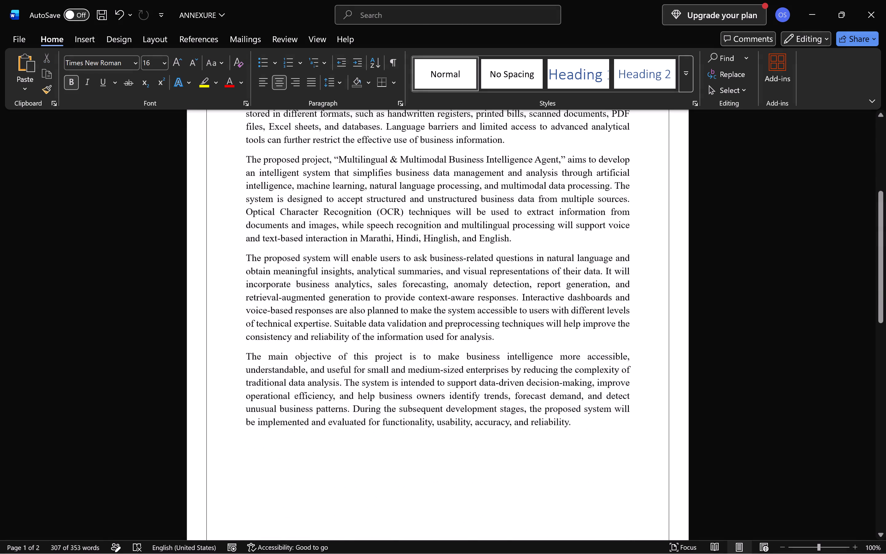
{"action": "scroll", "coordinate": [562, 195], "scroll_direction": "down", "scroll_amount": 4}
{"action": "left_click", "coordinate": [478, 324]}
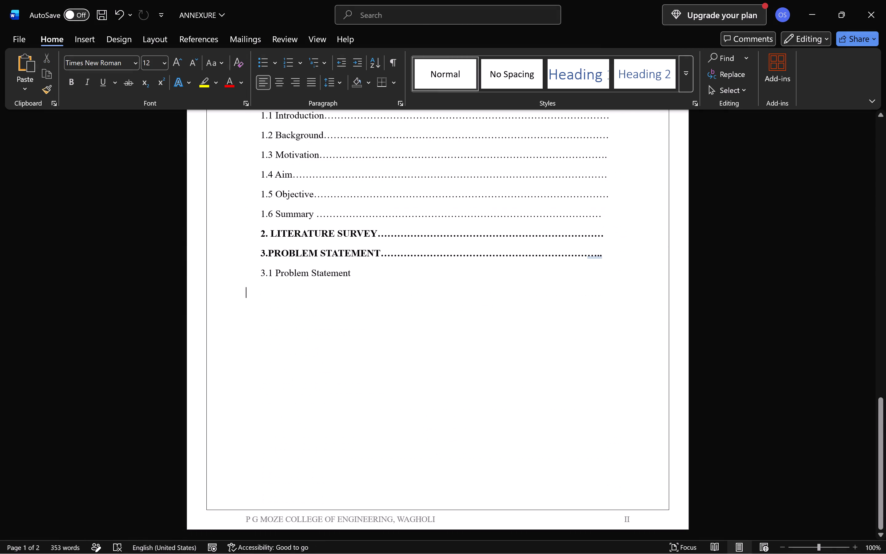
{"action": "key", "text": "ctrl+a"}
{"action": "key", "text": "BackSpace"}
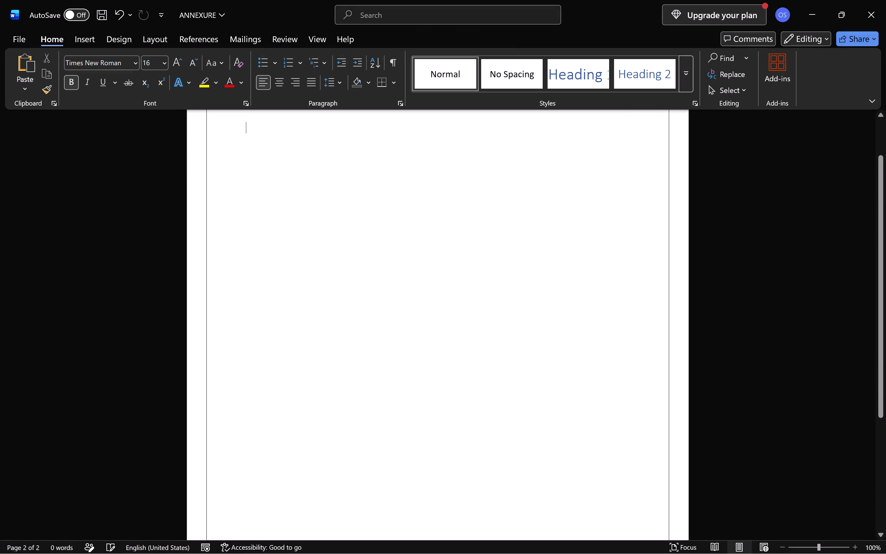
{"action": "scroll", "coordinate": [574, 289], "scroll_direction": "up", "scroll_amount": 9}
{"action": "scroll", "coordinate": [574, 289], "scroll_direction": "down", "scroll_amount": 6}
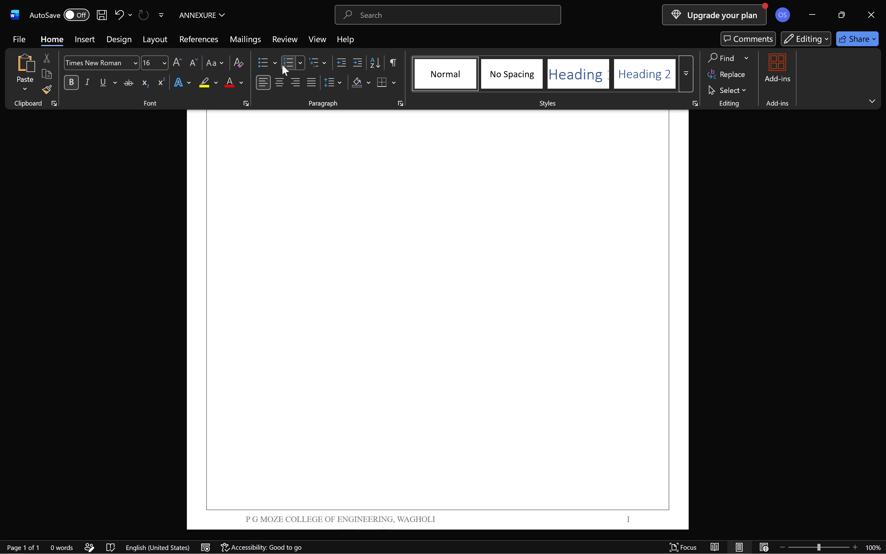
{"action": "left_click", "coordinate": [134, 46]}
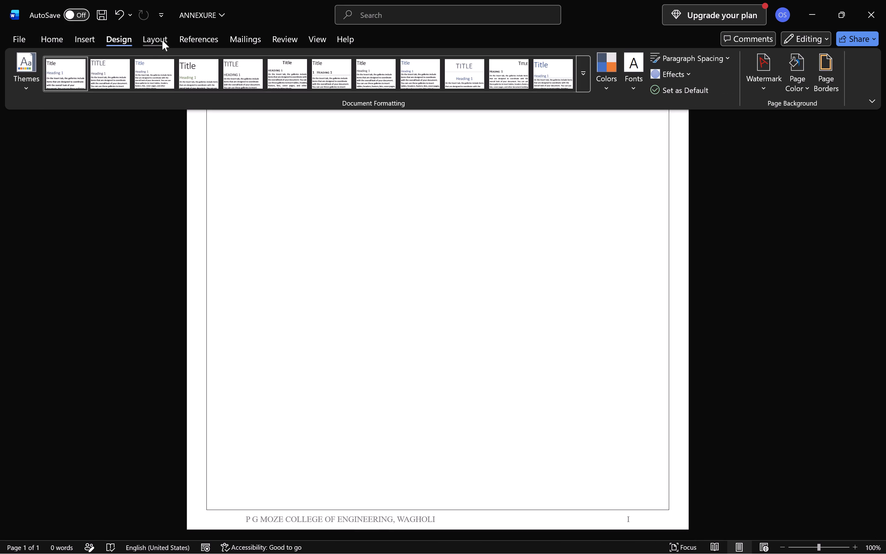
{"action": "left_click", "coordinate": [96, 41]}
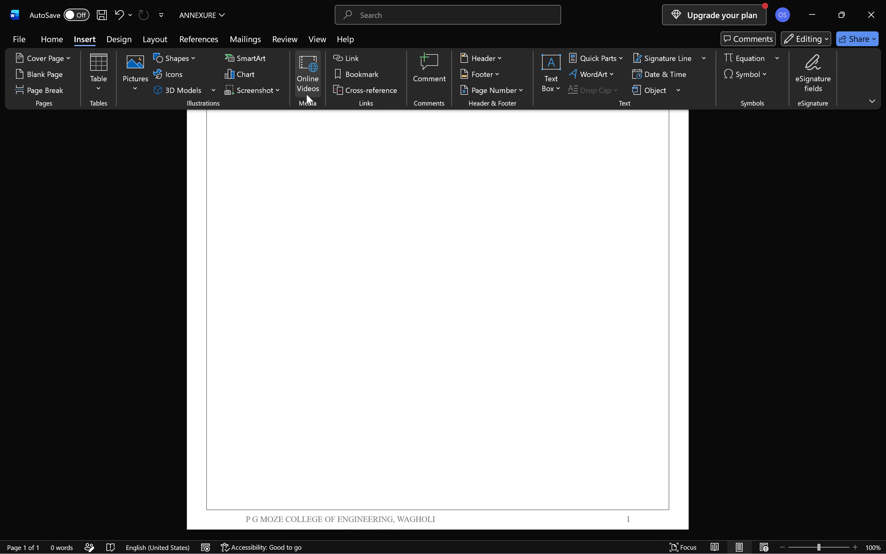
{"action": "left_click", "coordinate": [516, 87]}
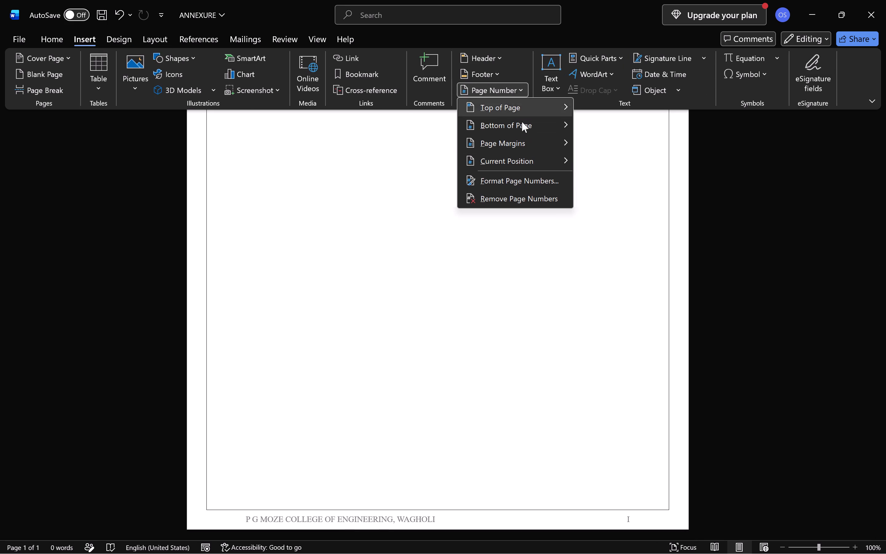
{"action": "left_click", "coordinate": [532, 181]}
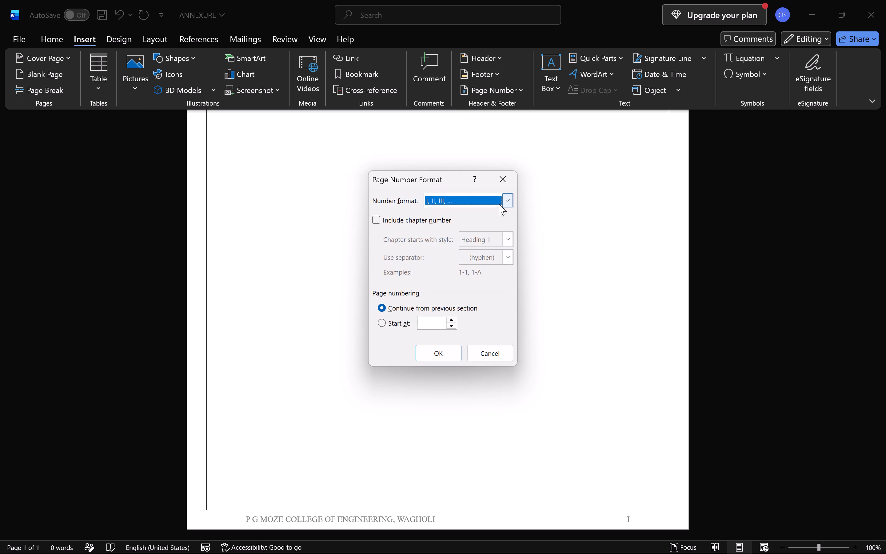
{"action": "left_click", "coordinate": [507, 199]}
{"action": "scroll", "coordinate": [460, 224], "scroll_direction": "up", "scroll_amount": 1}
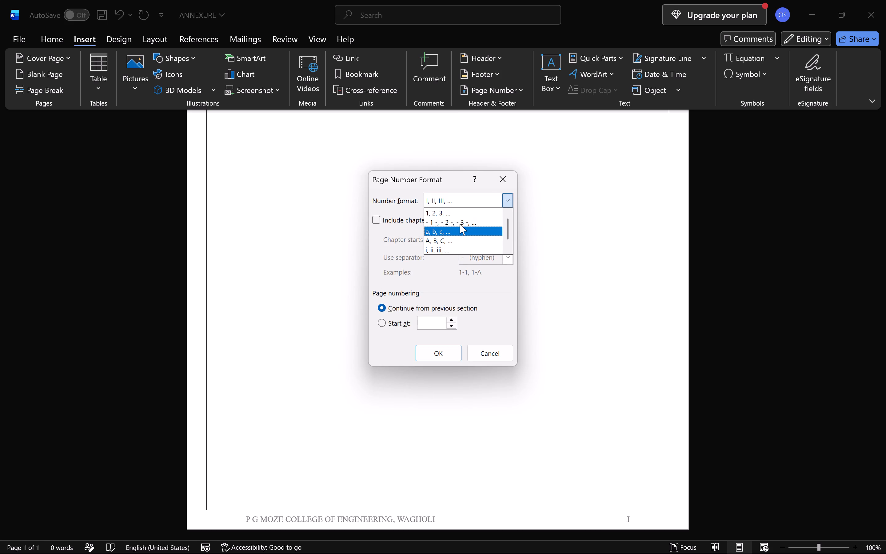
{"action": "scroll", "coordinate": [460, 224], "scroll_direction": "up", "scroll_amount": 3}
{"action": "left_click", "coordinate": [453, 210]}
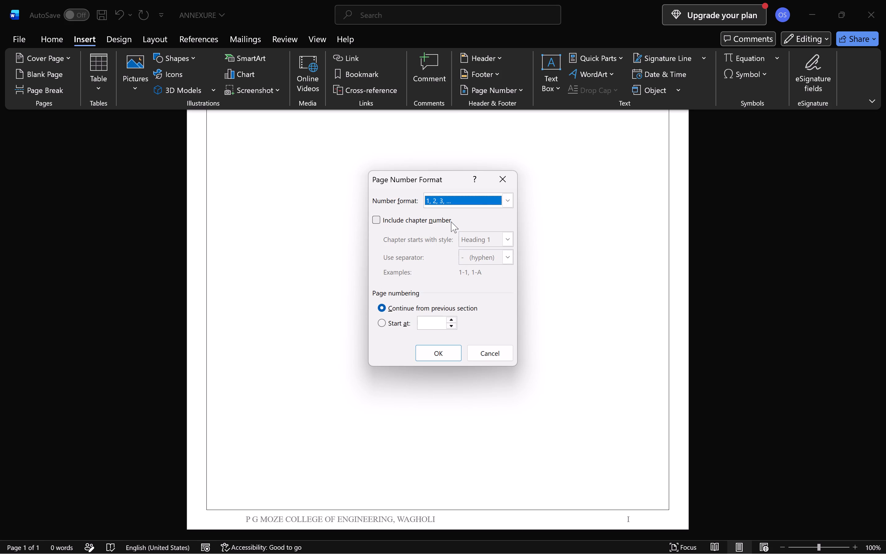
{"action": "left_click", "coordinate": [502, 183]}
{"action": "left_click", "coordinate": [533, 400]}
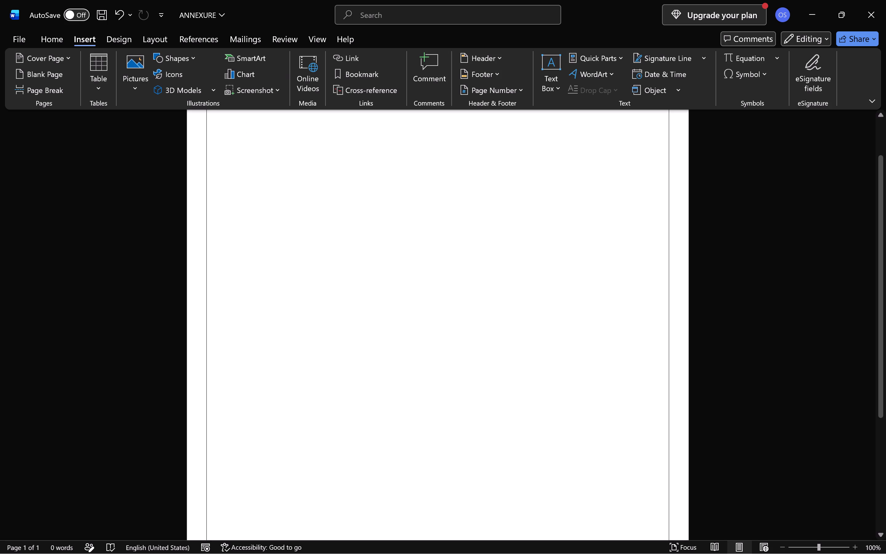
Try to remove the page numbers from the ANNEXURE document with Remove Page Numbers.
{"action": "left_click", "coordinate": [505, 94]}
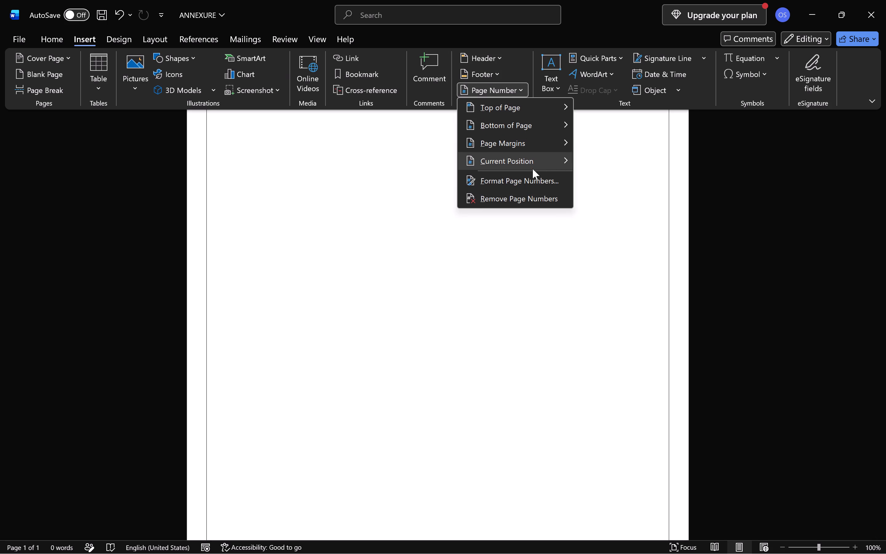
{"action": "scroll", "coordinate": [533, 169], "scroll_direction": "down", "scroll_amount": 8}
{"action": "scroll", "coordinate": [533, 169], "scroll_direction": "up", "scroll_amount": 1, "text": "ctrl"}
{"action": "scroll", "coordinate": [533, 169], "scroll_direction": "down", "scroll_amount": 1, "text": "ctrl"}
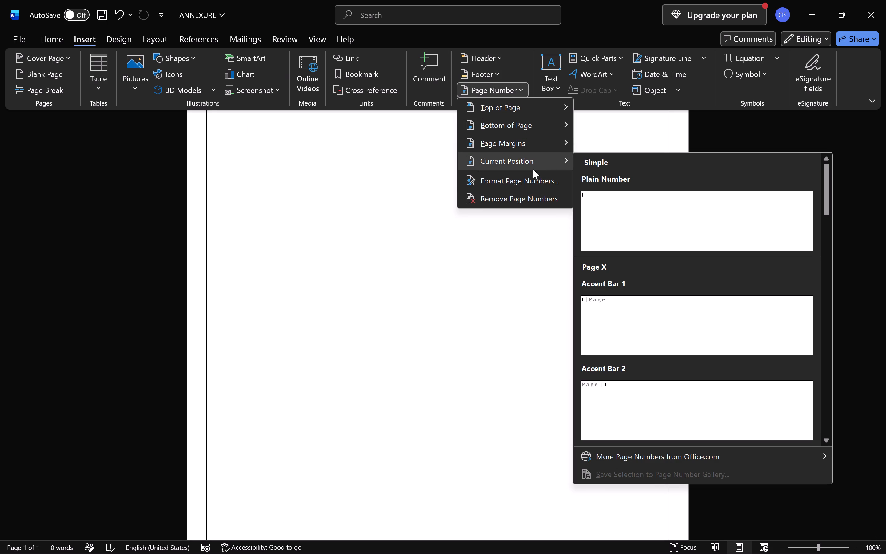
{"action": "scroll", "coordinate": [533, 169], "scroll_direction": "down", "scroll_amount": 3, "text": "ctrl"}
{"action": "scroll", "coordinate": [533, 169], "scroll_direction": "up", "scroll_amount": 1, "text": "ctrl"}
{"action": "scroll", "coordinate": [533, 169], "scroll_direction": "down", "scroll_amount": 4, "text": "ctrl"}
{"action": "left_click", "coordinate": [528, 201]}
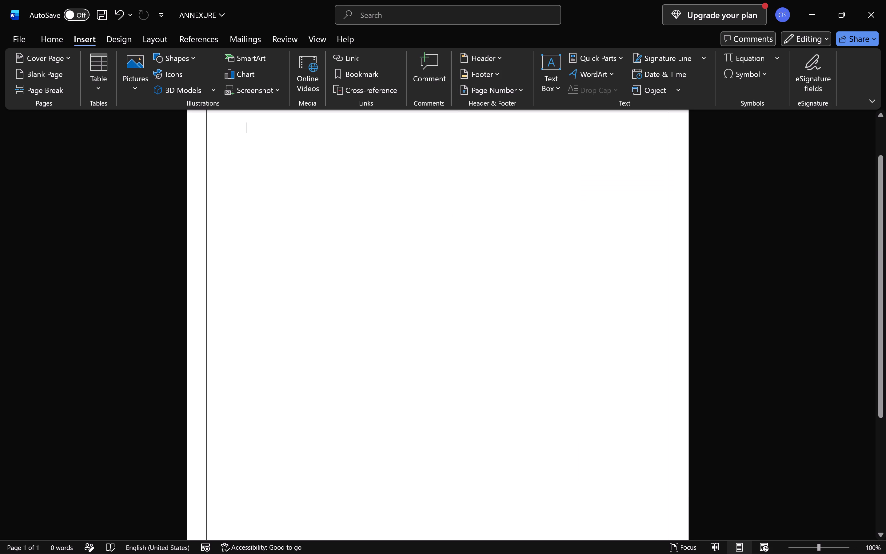
Delete the page number I from the ANNEXURE footer, keeping the college name, and return to the document body.
{"action": "scroll", "coordinate": [567, 304], "scroll_direction": "down", "scroll_amount": 8}
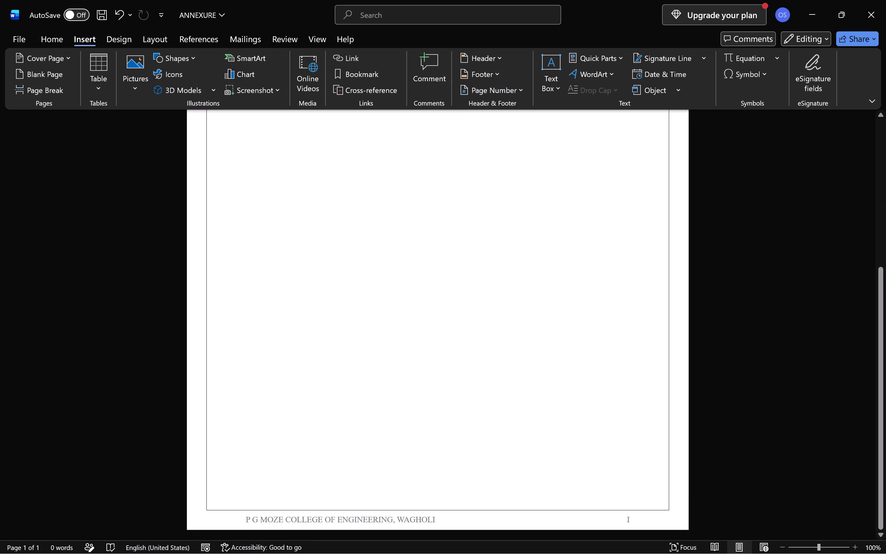
{"action": "left_click", "coordinate": [633, 517]}
{"action": "double_click", "coordinate": [625, 523]}
{"action": "left_click", "coordinate": [633, 518]}
{"action": "key", "text": "BackSpace"}
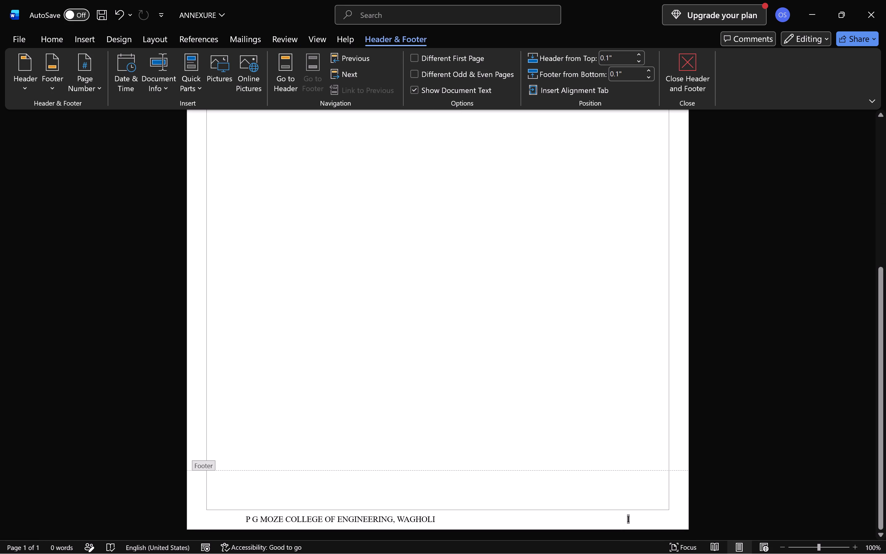
{"action": "key", "text": "BackSpace"}
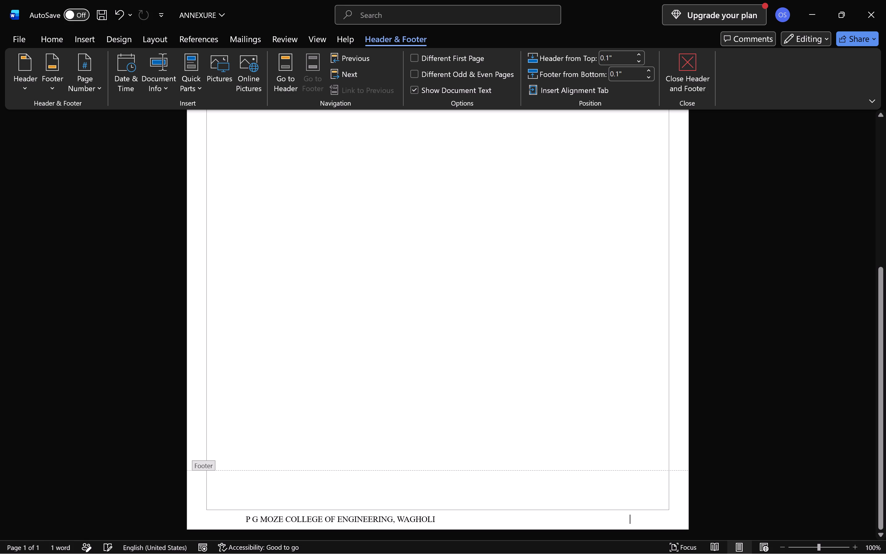
{"action": "left_click", "coordinate": [679, 64]}
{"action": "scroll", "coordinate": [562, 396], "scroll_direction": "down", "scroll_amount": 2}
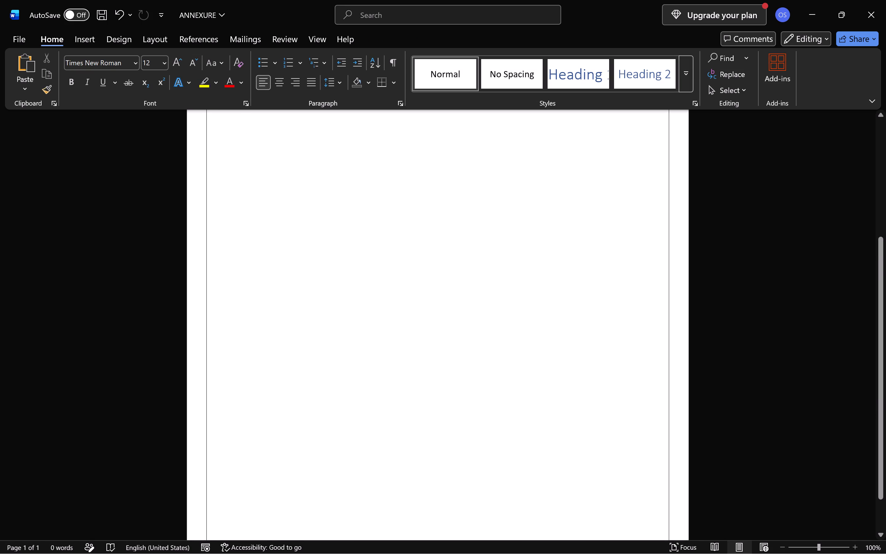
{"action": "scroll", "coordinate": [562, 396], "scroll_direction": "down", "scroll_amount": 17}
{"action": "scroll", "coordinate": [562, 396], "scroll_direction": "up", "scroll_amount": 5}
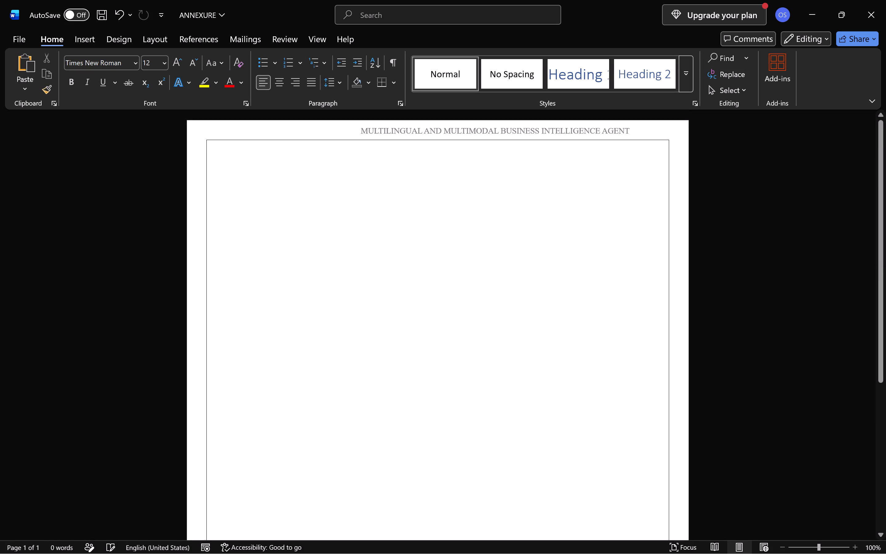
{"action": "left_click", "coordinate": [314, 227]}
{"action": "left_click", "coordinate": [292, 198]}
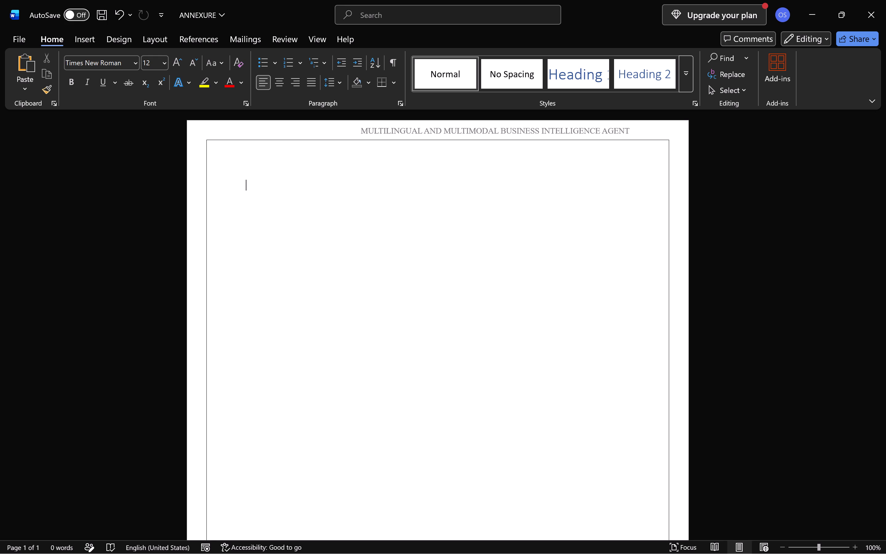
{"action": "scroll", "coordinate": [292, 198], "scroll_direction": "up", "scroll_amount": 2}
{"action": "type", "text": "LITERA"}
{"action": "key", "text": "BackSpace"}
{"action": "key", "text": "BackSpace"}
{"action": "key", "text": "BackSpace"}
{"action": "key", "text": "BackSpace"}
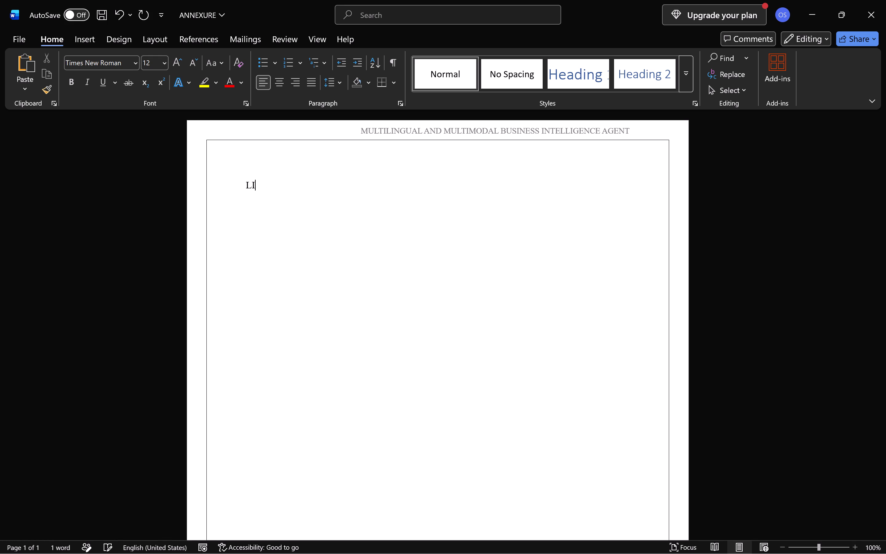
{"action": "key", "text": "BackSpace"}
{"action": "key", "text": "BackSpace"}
Enter the heading ANNEXURE A at the start of the blank page, with LITERATURE REVIEW on a second line below it.
{"action": "type", "text": "ANNE"}
{"action": "type", "text": "XURE"}
{"action": "key", "text": "space"}
{"action": "type", "text": "A"}
{"action": "key", "text": "space"}
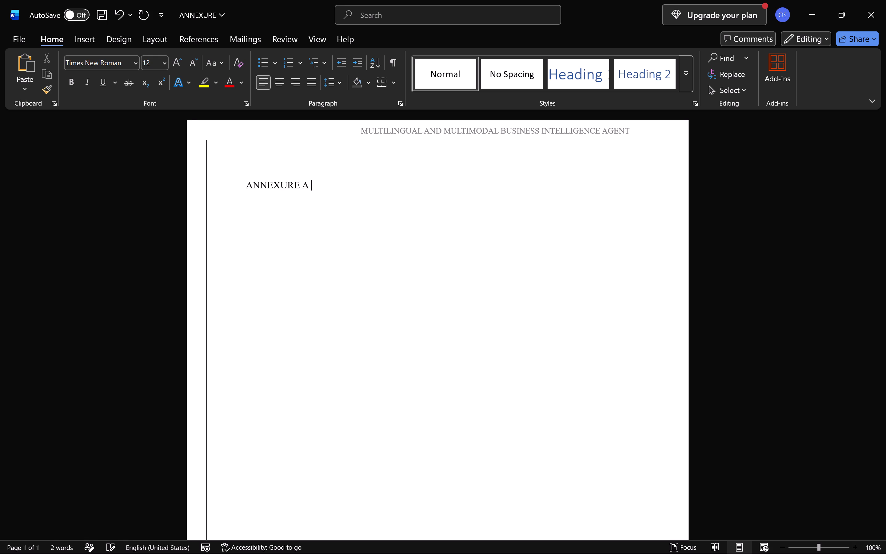
{"action": "type", "text": "LITERATURE"}
{"action": "key", "text": "space"}
{"action": "type", "text": "RE"}
{"action": "type", "text": "VIEW"}
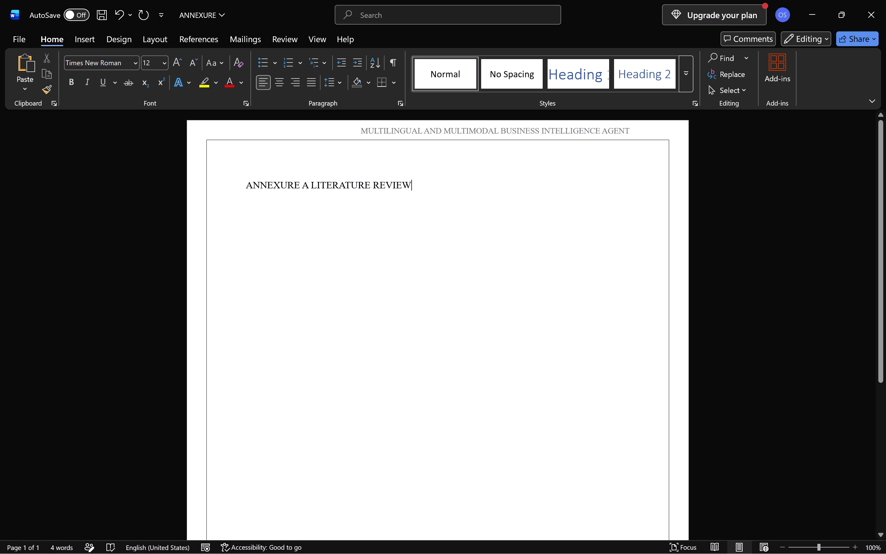
{"action": "left_click", "coordinate": [310, 184]}
{"action": "key", "text": "Return"}
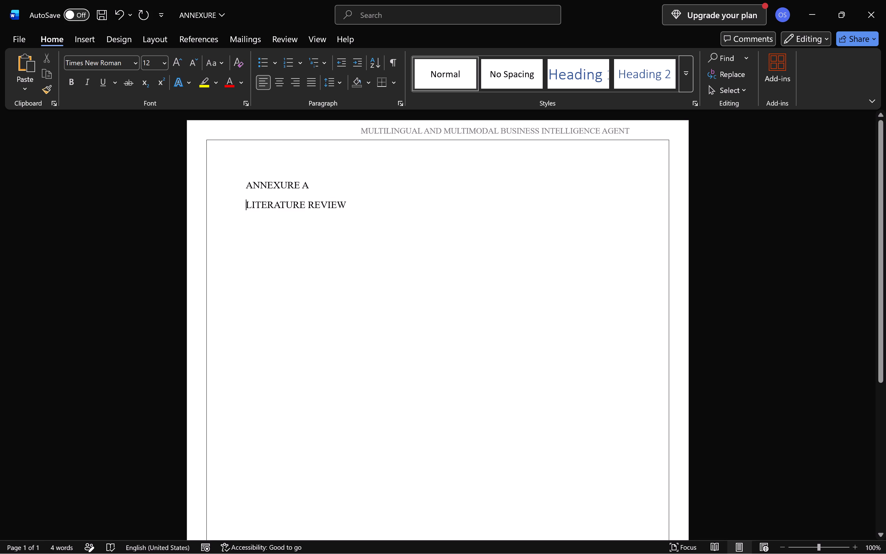
Format both heading lines as 16 pt bold and centered, without the extra space between the paragraphs.
{"action": "left_click_drag", "start_coordinate": [354, 210], "coordinate": [233, 181]}
{"action": "left_click", "coordinate": [156, 62]}
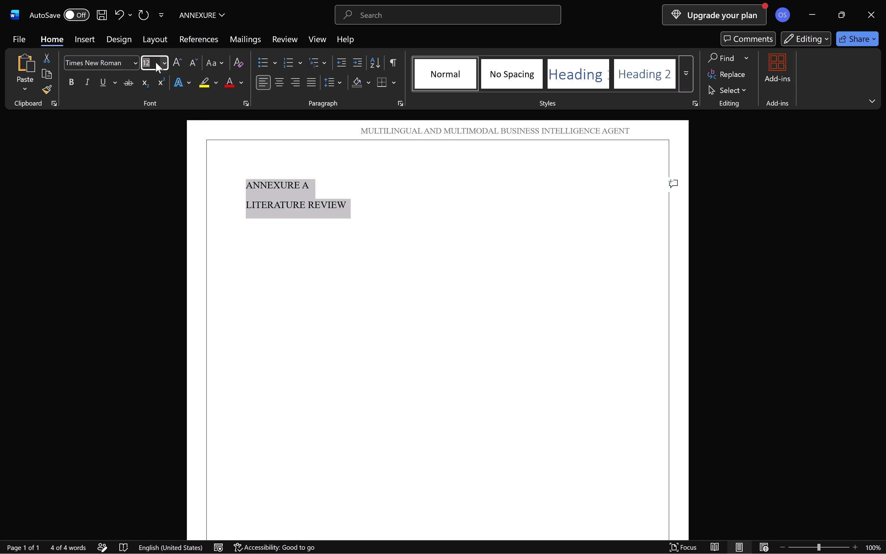
{"action": "type", "text": "16"}
{"action": "key", "text": "Return"}
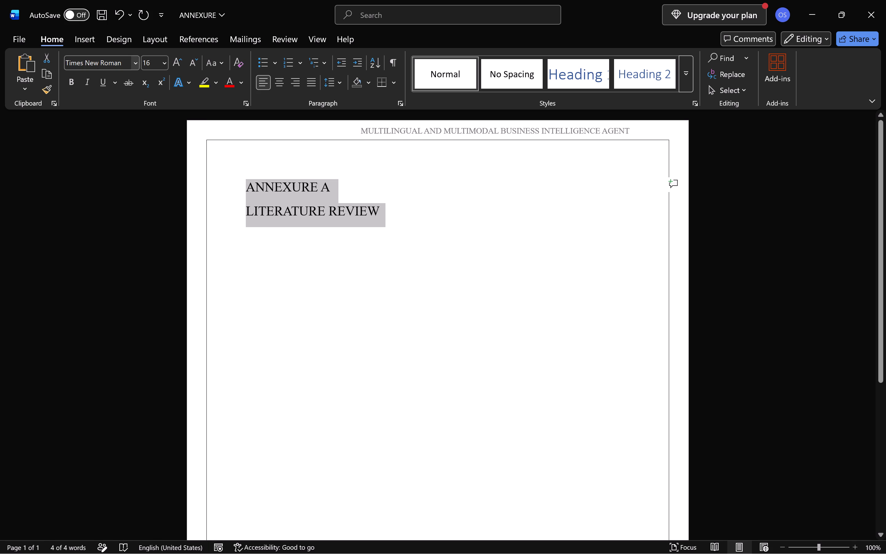
{"action": "left_click", "coordinate": [70, 83]}
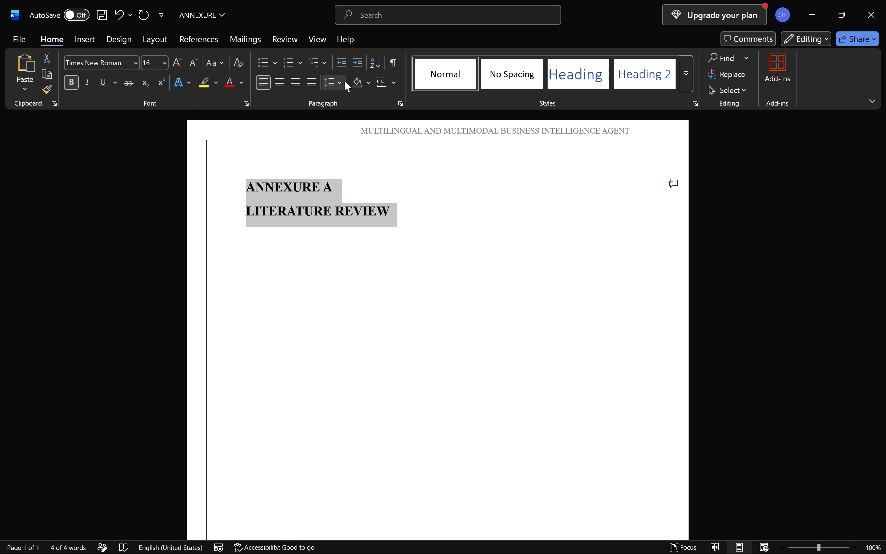
{"action": "left_click", "coordinate": [342, 80]}
{"action": "left_click", "coordinate": [374, 236]}
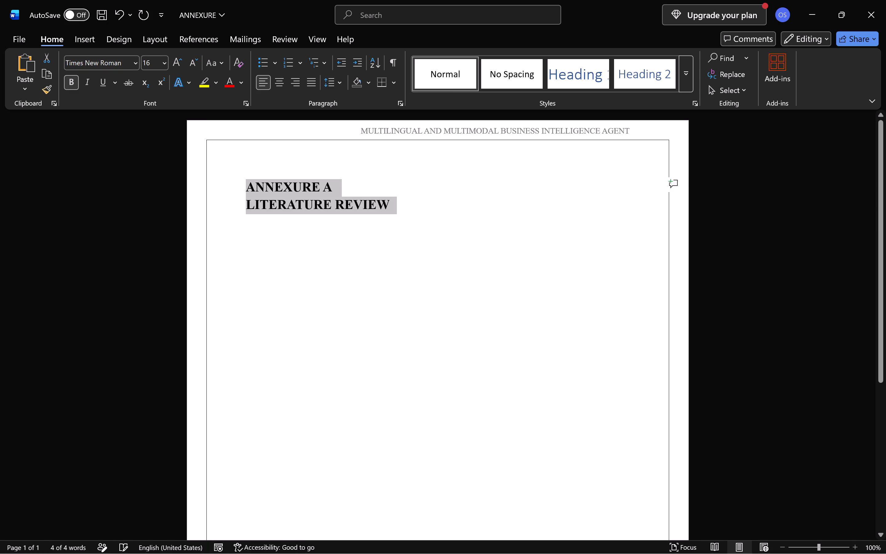
{"action": "left_click", "coordinate": [281, 85]}
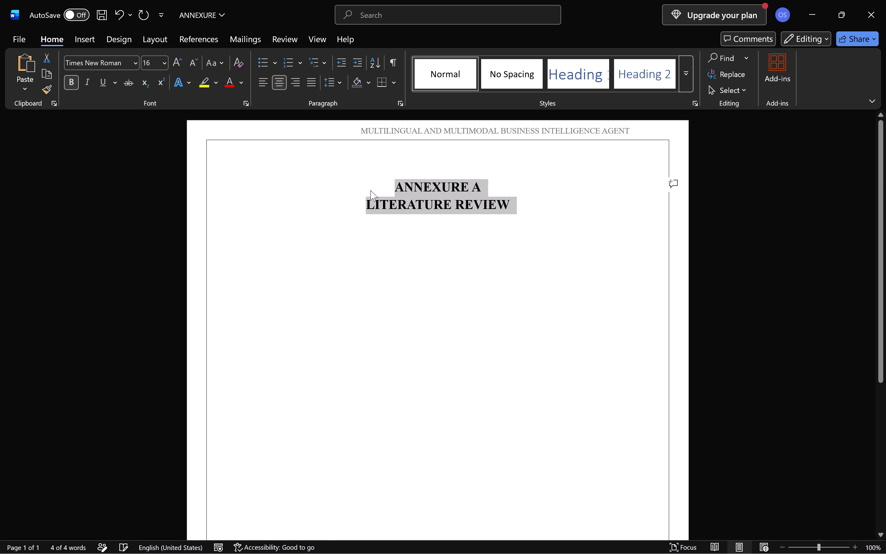
{"action": "left_click", "coordinate": [360, 253]}
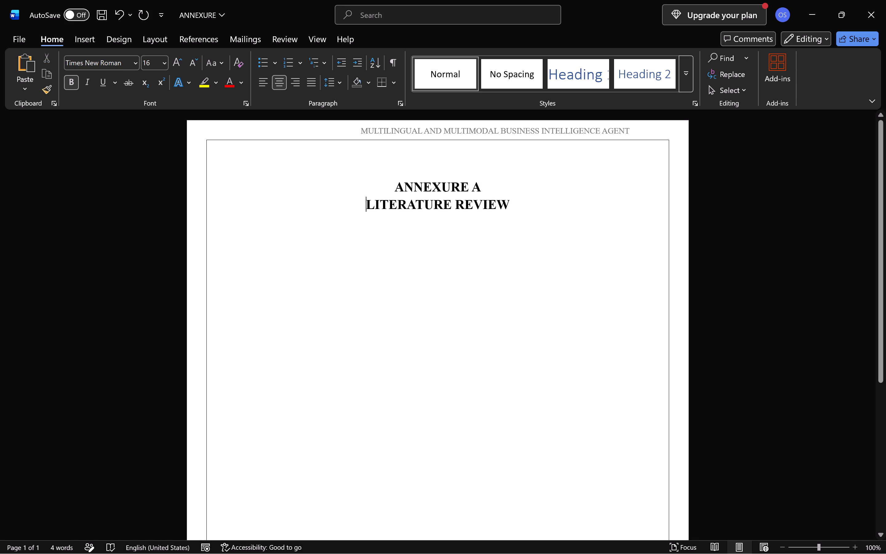
Add an empty left-aligned line below LITERATURE REVIEW and save the ANNEXURE document.
{"action": "left_click", "coordinate": [517, 208]}
{"action": "key", "text": "Return"}
{"action": "key", "text": "Return"}
{"action": "key", "text": "BackSpace"}
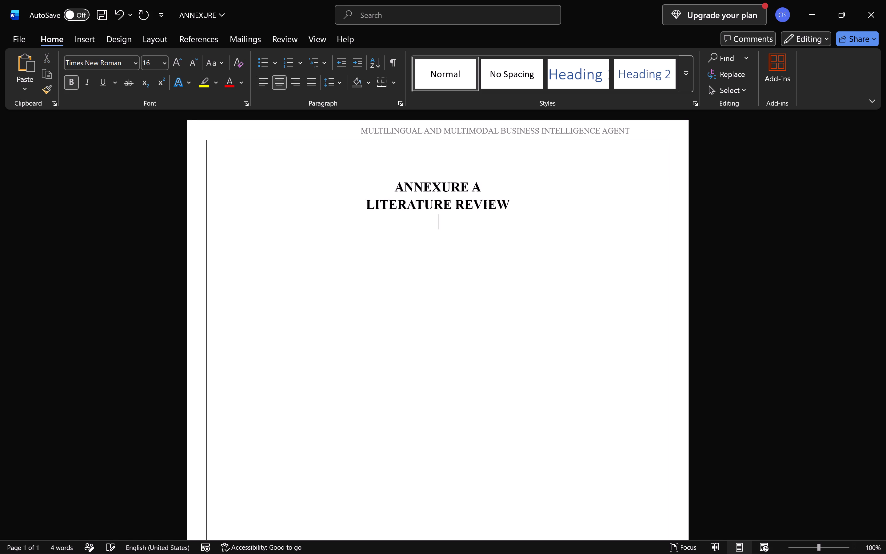
{"action": "key", "text": "BackSpace"}
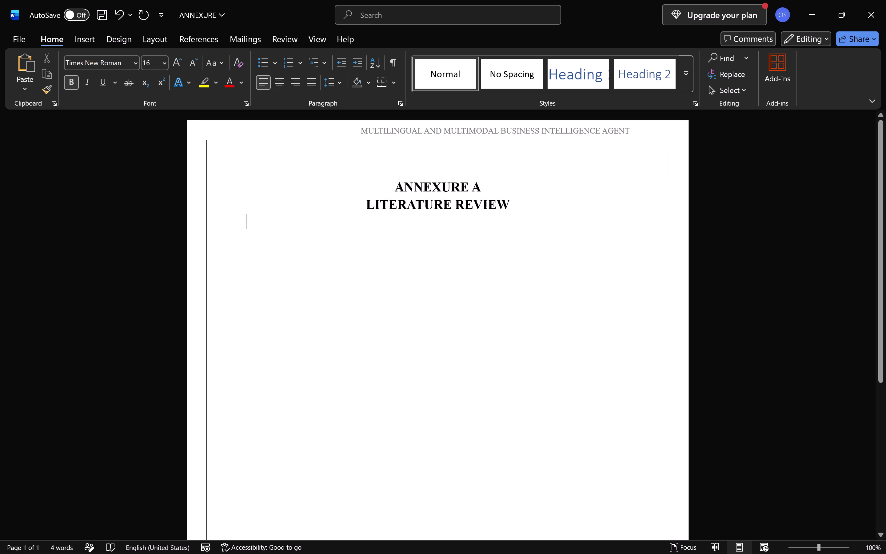
{"action": "left_click", "coordinate": [390, 255]}
{"action": "key", "text": "ctrl+s"}
{"action": "left_click", "coordinate": [417, 363]}
Place the cursor on the empty line below LITERATURE REVIEW and save the ANNEXURE document.
{"action": "left_click", "coordinate": [357, 271]}
{"action": "left_click", "coordinate": [324, 239]}
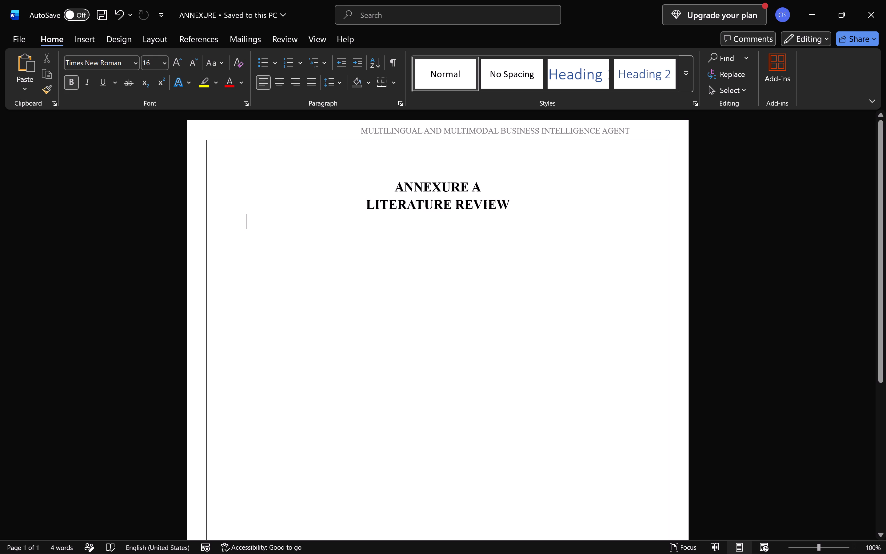
{"action": "double_click", "coordinate": [324, 239]}
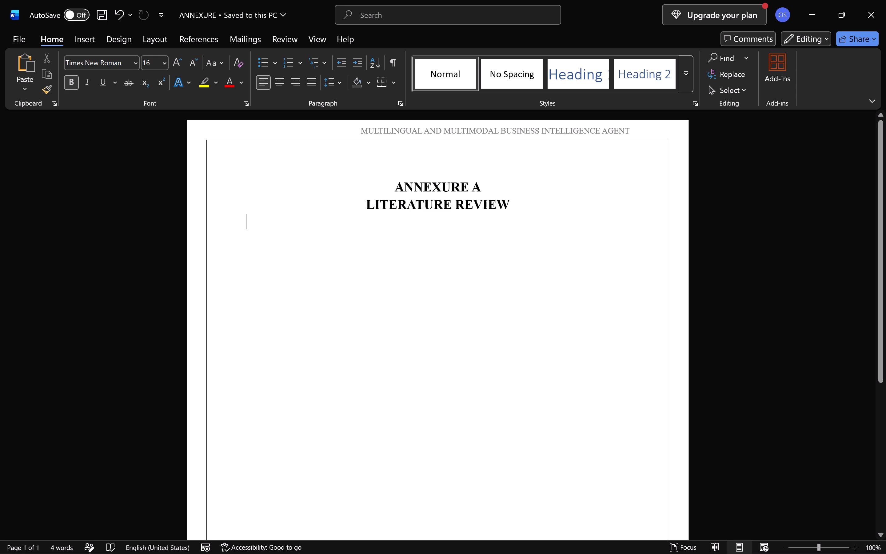
{"action": "key", "text": "ctrl+s"}
{"action": "left_click", "coordinate": [324, 239]}
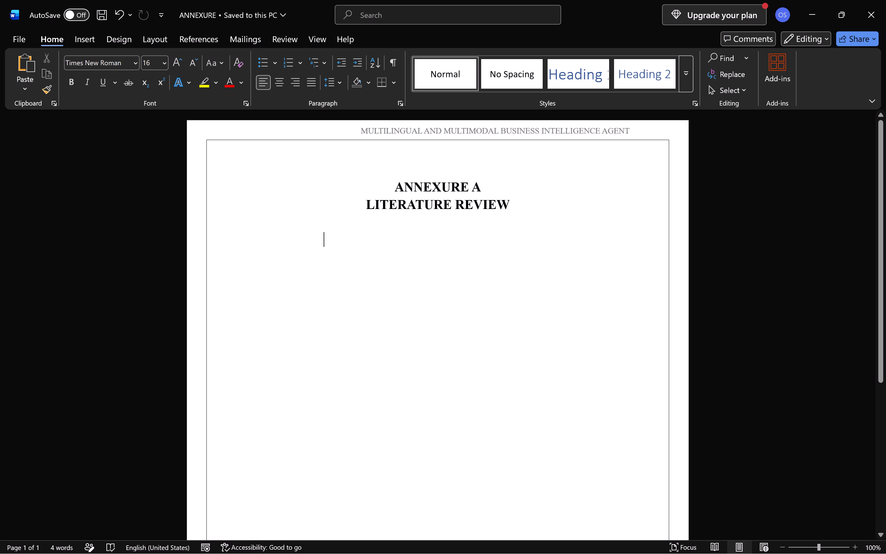
{"action": "left_click", "coordinate": [324, 239]}
{"action": "left_click", "coordinate": [272, 230]}
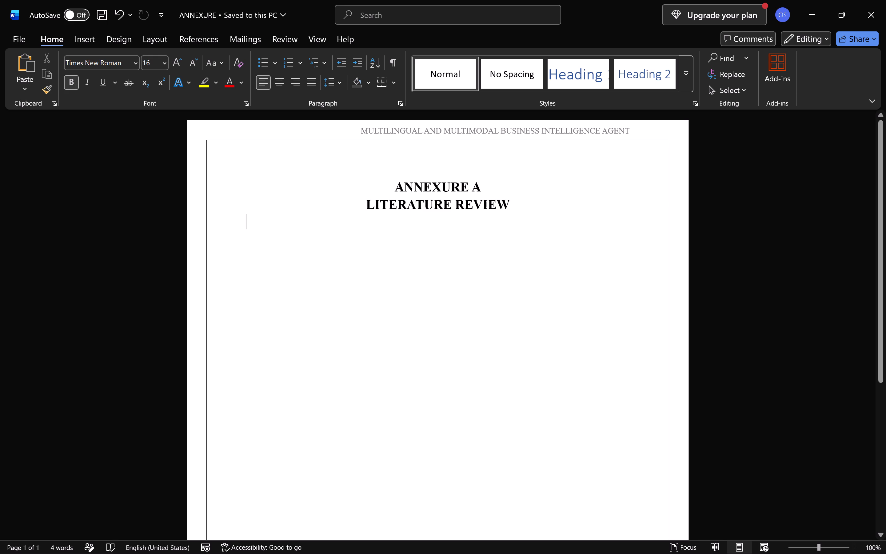
{"action": "left_click", "coordinate": [250, 219]}
{"action": "key", "text": "Return"}
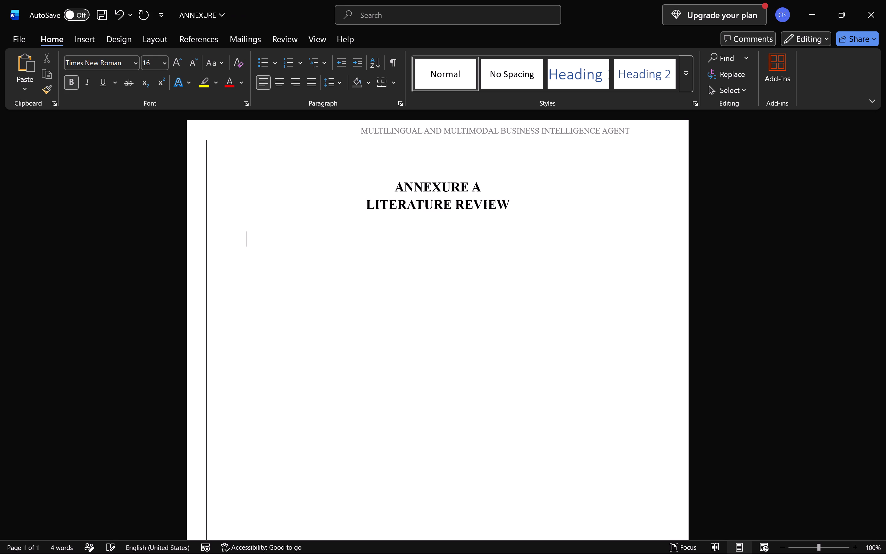
{"action": "key", "text": "BackSpace"}
{"action": "key", "text": "ctrl+s"}
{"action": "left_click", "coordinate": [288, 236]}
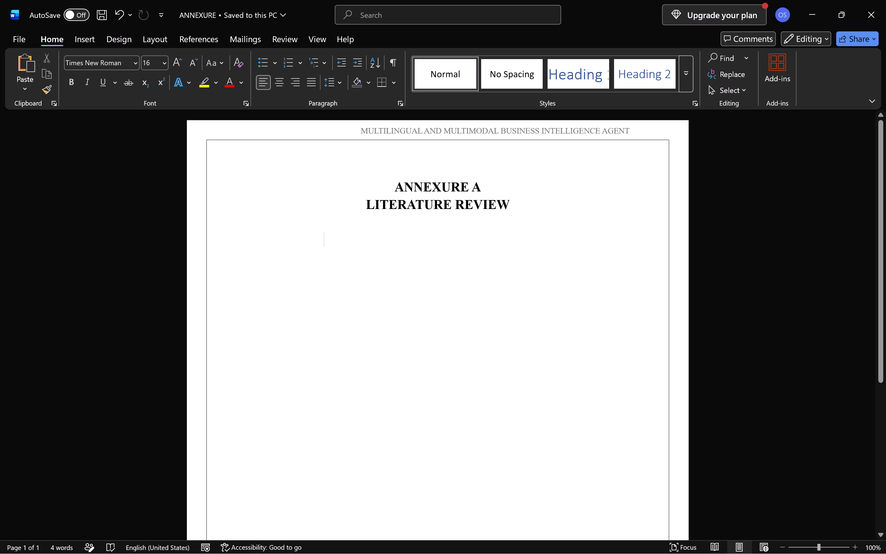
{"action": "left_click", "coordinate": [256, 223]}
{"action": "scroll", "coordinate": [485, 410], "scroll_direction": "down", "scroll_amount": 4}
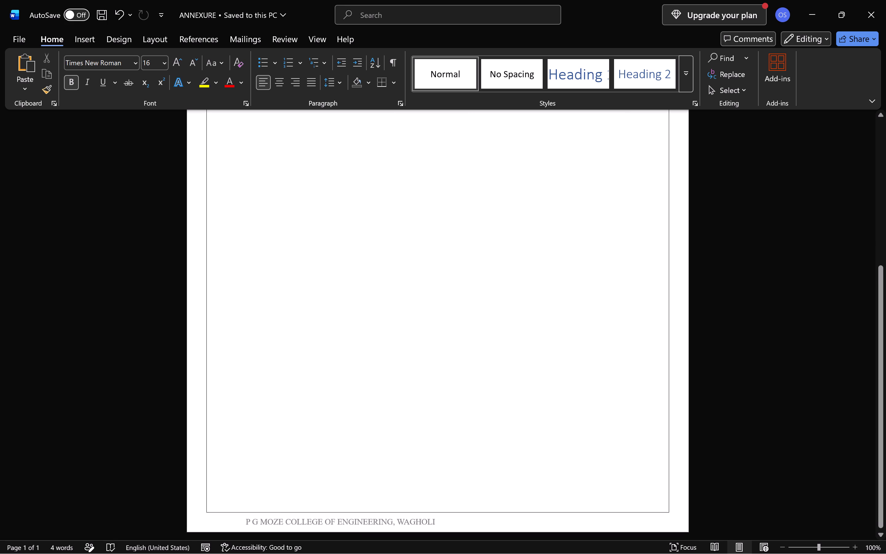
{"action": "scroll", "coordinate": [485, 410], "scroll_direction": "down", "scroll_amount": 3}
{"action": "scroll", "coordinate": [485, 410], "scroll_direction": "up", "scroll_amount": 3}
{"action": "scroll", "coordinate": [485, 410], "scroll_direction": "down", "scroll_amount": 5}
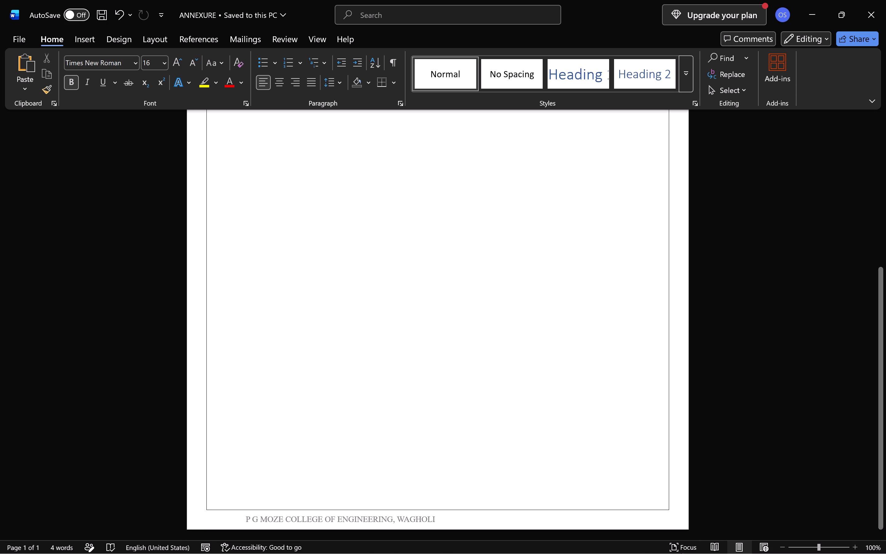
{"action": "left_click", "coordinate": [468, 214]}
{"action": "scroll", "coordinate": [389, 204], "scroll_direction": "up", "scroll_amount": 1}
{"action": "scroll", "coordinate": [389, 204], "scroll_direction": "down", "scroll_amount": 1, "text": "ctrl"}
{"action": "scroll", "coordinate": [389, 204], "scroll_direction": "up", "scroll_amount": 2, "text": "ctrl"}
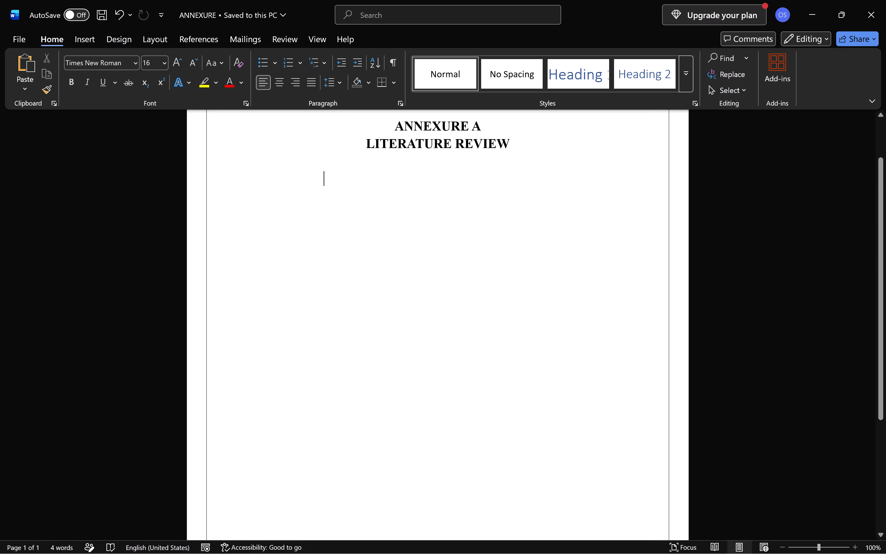
Place the cursor on the empty left-aligned line directly below the LITERATURE REVIEW heading.
{"action": "scroll", "coordinate": [305, 204], "scroll_direction": "up", "scroll_amount": 3}
{"action": "left_click", "coordinate": [257, 228]}
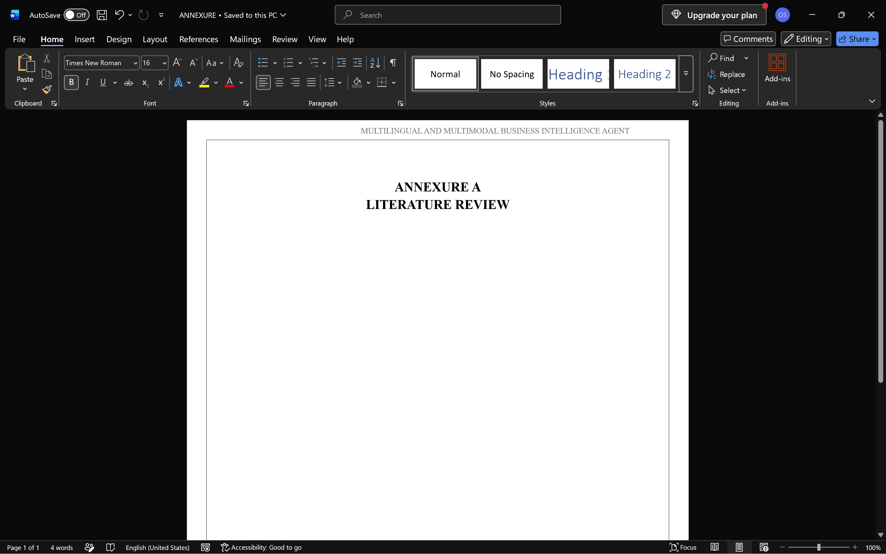
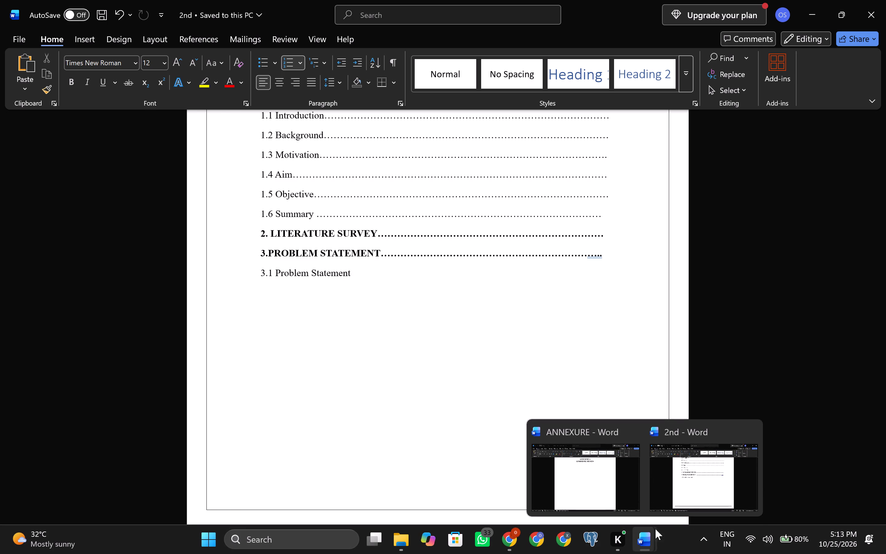
{"action": "left_click", "coordinate": [752, 438]}
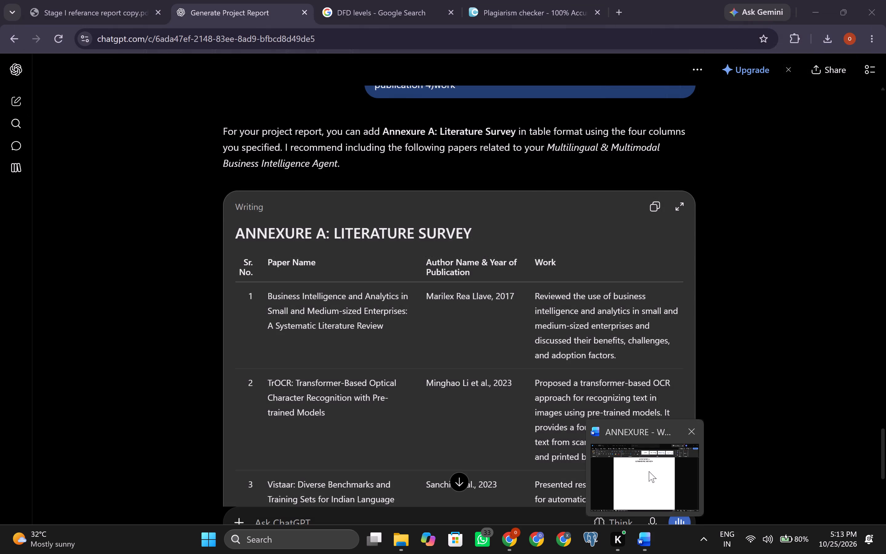
Switch to the ANNEXURE document.
{"action": "left_click", "coordinate": [642, 484]}
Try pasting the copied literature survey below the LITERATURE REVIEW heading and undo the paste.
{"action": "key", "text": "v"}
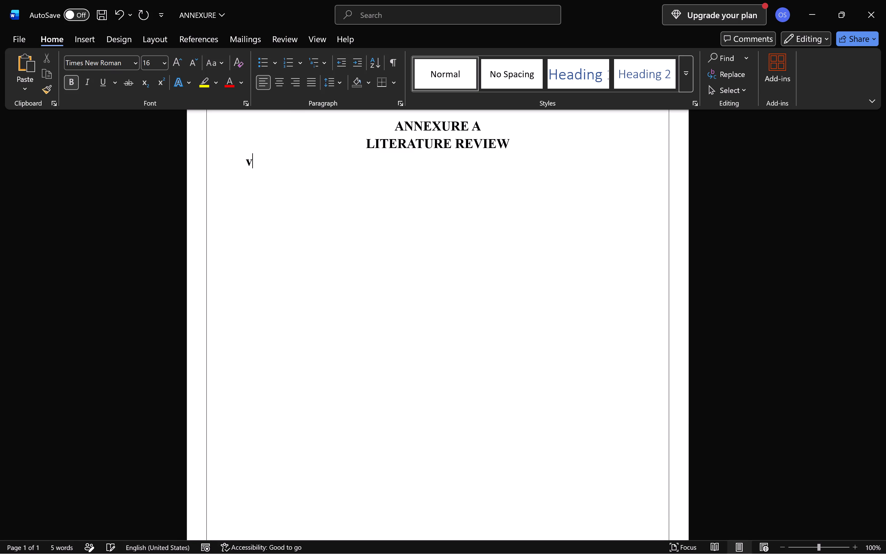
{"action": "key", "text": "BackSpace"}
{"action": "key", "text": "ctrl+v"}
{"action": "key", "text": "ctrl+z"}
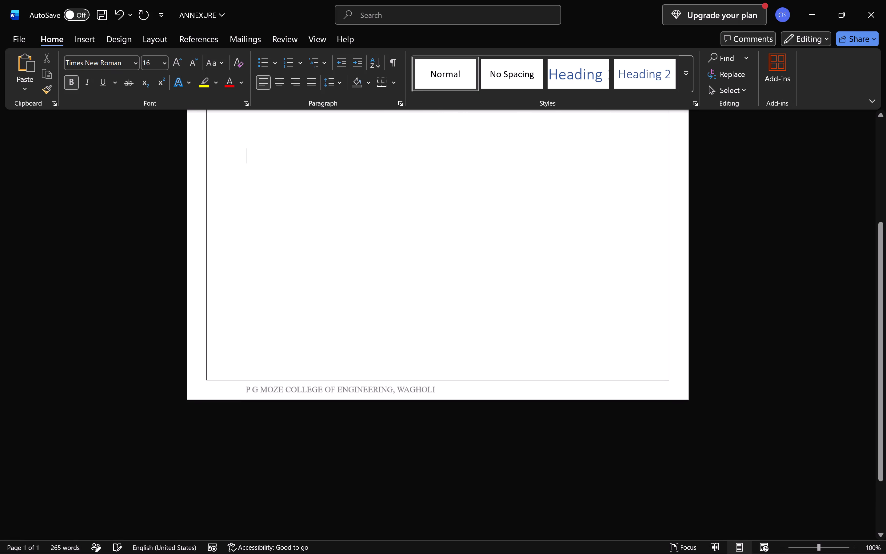
Turn off bold and set the font size to 12 for the blank line below the LITERATURE REVIEW heading.
{"action": "key", "text": "ctrl+b"}
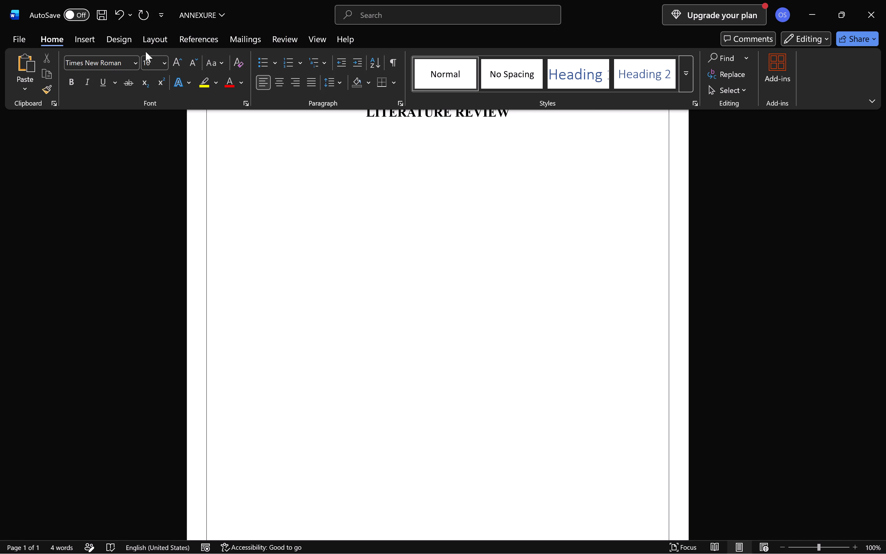
{"action": "left_click", "coordinate": [147, 59]}
{"action": "type", "text": "12"}
{"action": "key", "text": "Return"}
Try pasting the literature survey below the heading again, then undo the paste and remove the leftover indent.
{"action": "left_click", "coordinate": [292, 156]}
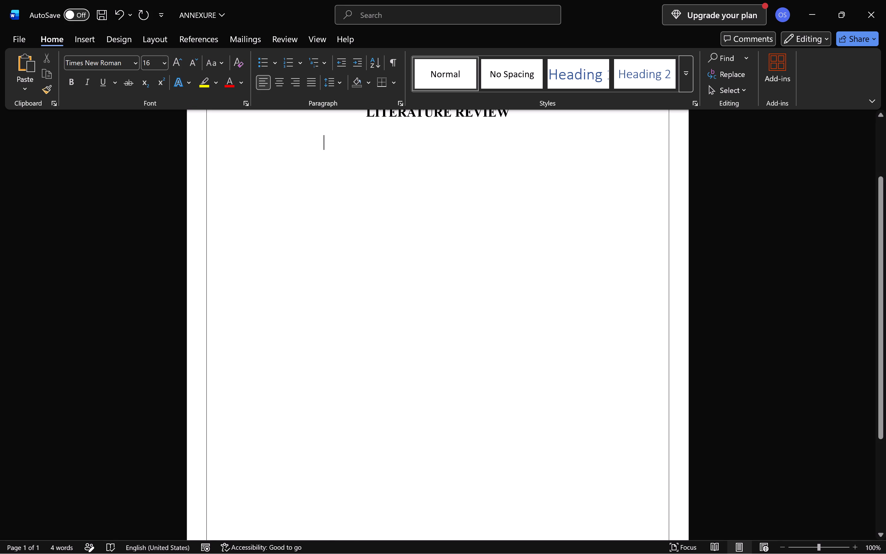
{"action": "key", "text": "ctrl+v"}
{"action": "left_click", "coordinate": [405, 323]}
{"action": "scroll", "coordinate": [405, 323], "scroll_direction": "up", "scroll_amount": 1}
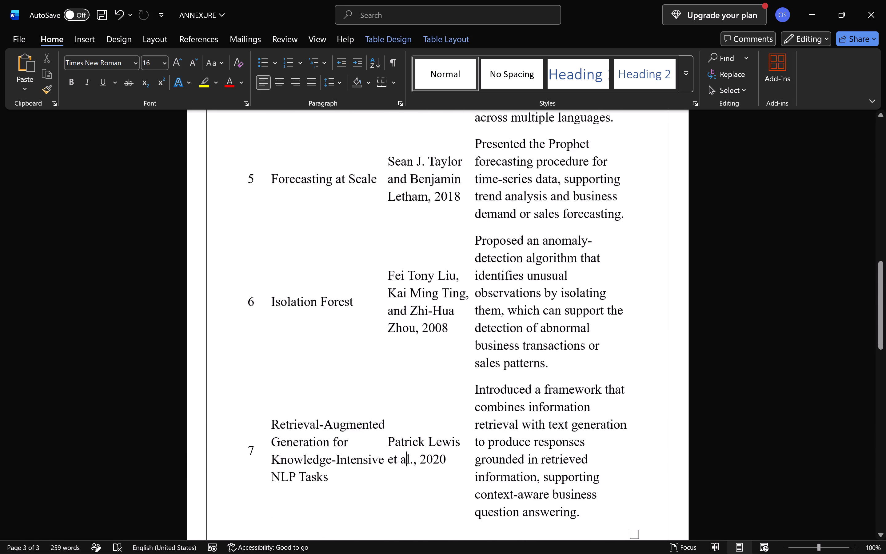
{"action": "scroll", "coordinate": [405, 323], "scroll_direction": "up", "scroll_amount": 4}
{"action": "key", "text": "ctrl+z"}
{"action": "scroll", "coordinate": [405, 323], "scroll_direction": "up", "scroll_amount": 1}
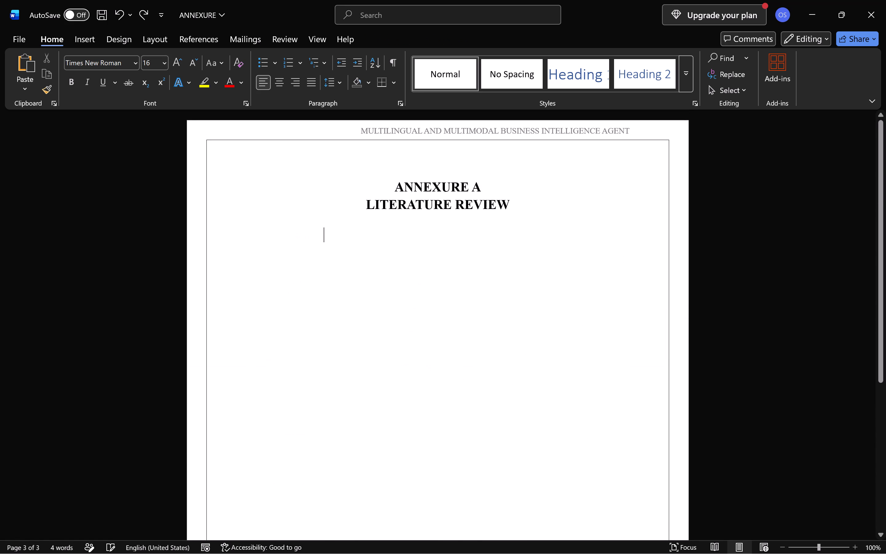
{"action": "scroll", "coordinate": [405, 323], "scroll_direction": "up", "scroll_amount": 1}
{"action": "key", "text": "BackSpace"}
Set the font size to 12 and paste the copied literature survey below the LITERATURE REVIEW heading.
{"action": "left_click", "coordinate": [153, 66]}
{"action": "type", "text": "12"}
{"action": "key", "text": "Return"}
{"action": "left_click", "coordinate": [268, 243]}
{"action": "key", "text": "ctrl+v"}
Apply the plain grid table style with all borders to the pasted literature survey table.
{"action": "left_click", "coordinate": [494, 213]}
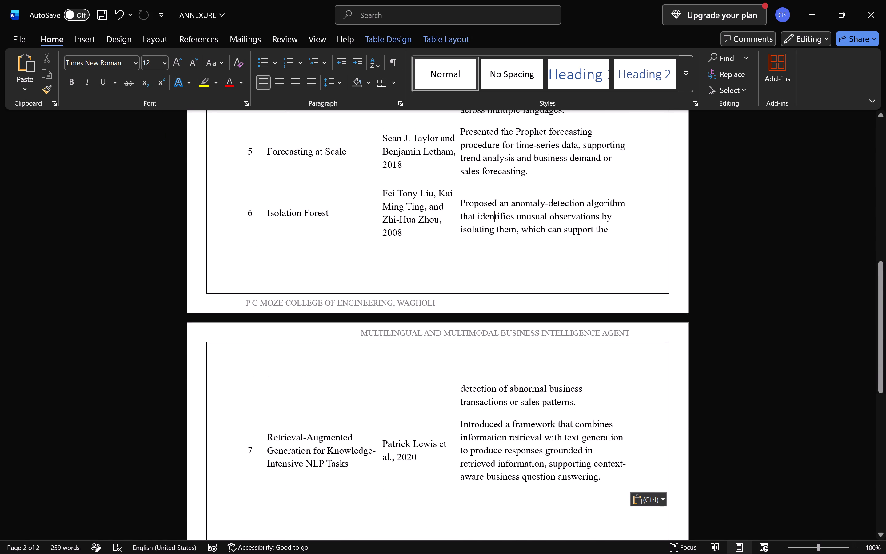
{"action": "left_click", "coordinate": [392, 40]}
{"action": "left_click", "coordinate": [176, 76]}
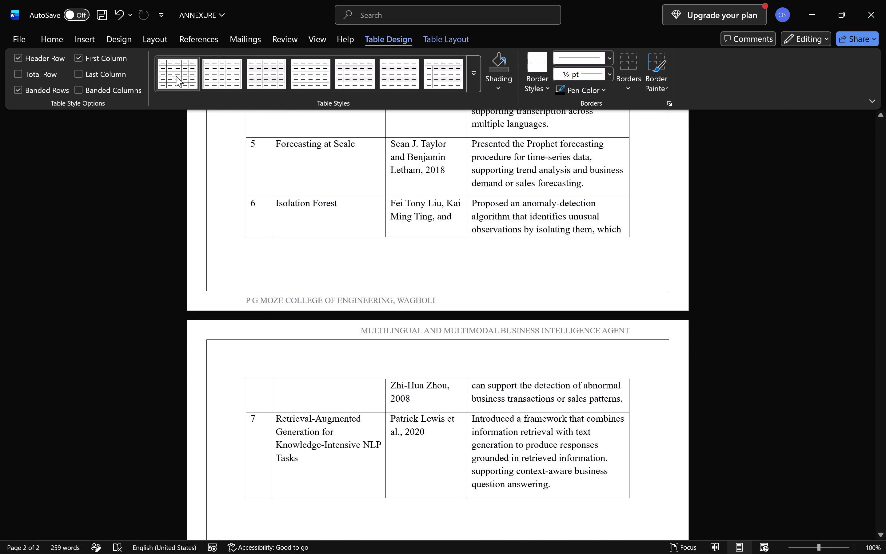
{"action": "scroll", "coordinate": [409, 266], "scroll_direction": "up", "scroll_amount": 4}
{"action": "scroll", "coordinate": [409, 266], "scroll_direction": "down", "scroll_amount": 1}
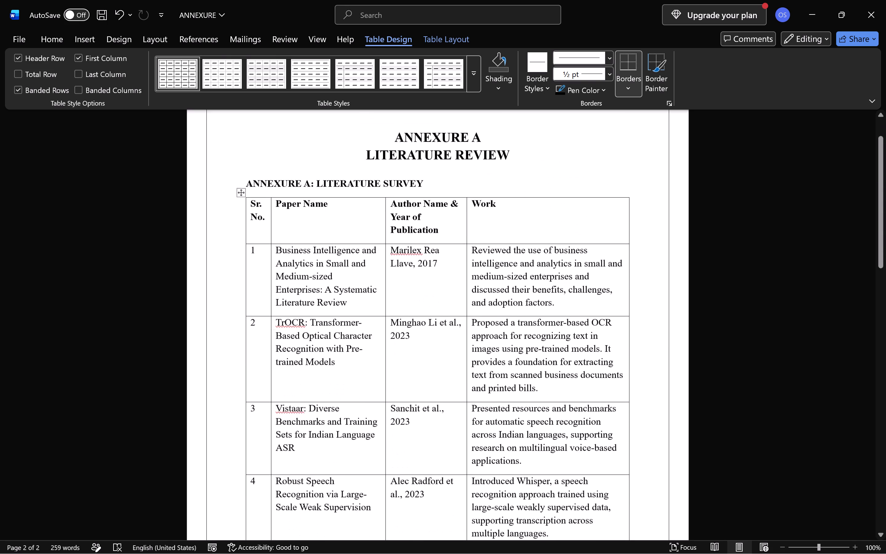
Delete the duplicate line "ANNEXURE A: LITERATURE SURVEY" and its blank line above the table.
{"action": "scroll", "coordinate": [409, 266], "scroll_direction": "up", "scroll_amount": 1}
{"action": "left_click", "coordinate": [428, 235]}
{"action": "left_click_drag", "start_coordinate": [428, 235], "coordinate": [401, 236]}
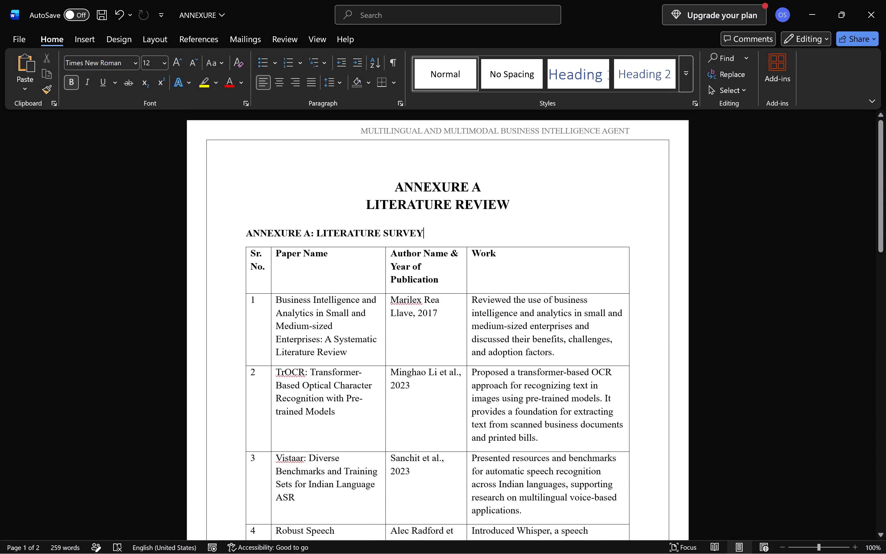
{"action": "left_click_drag", "start_coordinate": [401, 236], "coordinate": [242, 232]}
{"action": "key", "text": "BackSpace"}
{"action": "key", "text": "BackSpace"}
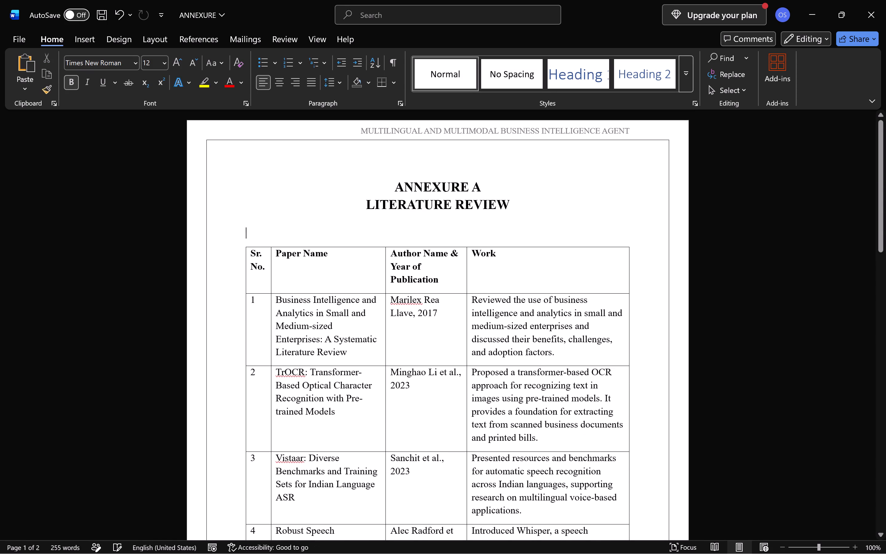
{"action": "scroll", "coordinate": [409, 323], "scroll_direction": "down", "scroll_amount": 3}
{"action": "scroll", "coordinate": [409, 323], "scroll_direction": "up", "scroll_amount": 1}
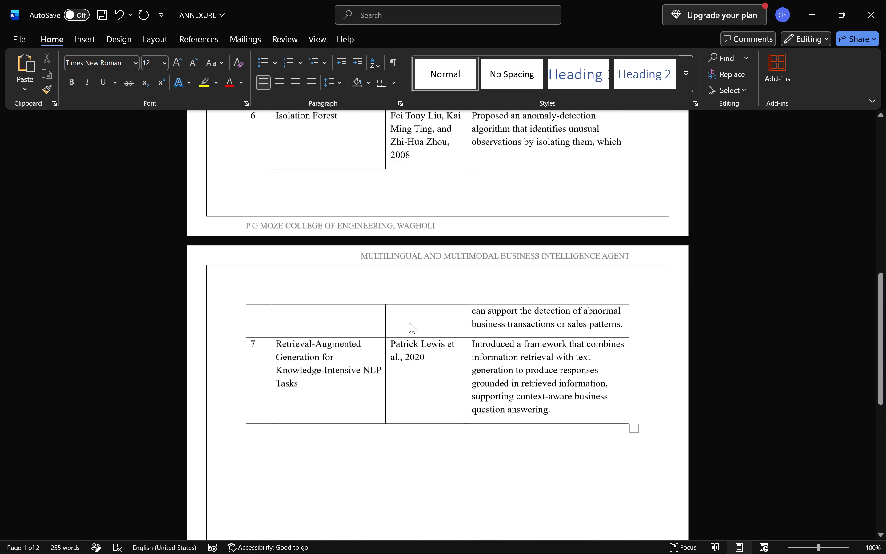
{"action": "scroll", "coordinate": [409, 323], "scroll_direction": "up", "scroll_amount": 2}
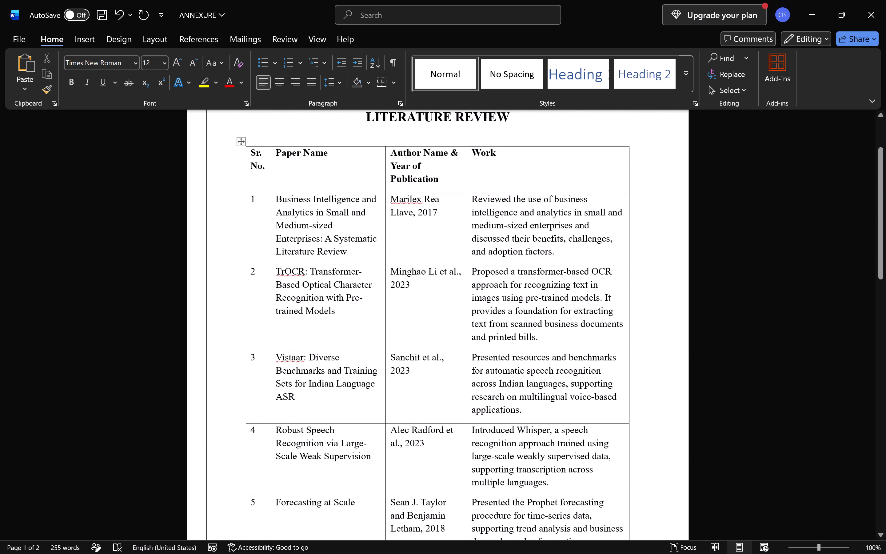
{"action": "key", "text": "BackSpace"}
Save the ANNEXURE document.
{"action": "scroll", "coordinate": [377, 279], "scroll_direction": "down", "scroll_amount": 1}
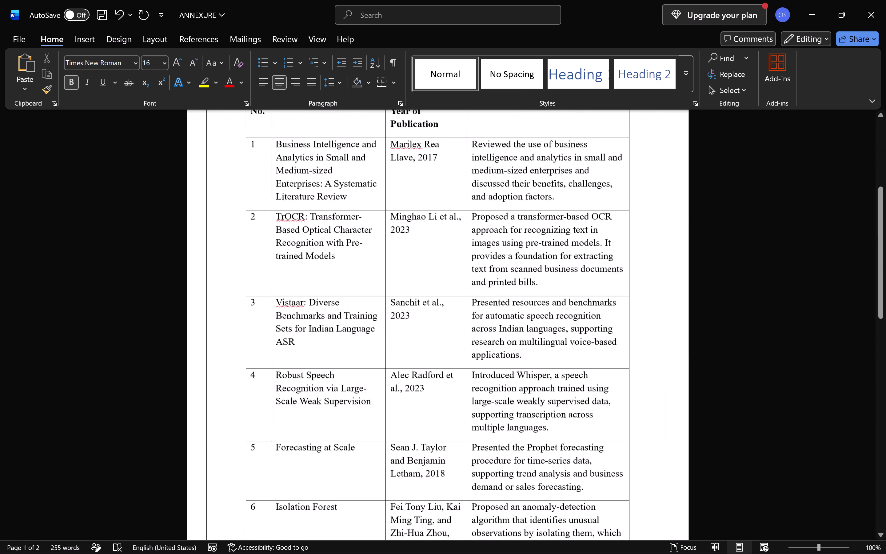
{"action": "scroll", "coordinate": [377, 279], "scroll_direction": "down", "scroll_amount": 1}
{"action": "scroll", "coordinate": [377, 279], "scroll_direction": "up", "scroll_amount": 1}
{"action": "key", "text": "ctrl+s"}
Add blank lines below the literature survey table until a new third page begins.
{"action": "scroll", "coordinate": [377, 279], "scroll_direction": "up", "scroll_amount": 1}
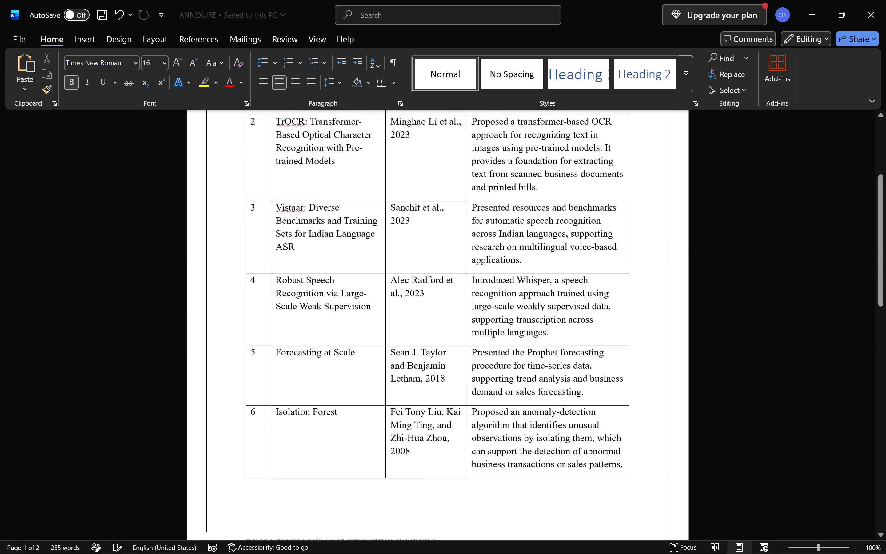
{"action": "scroll", "coordinate": [377, 279], "scroll_direction": "up", "scroll_amount": 3}
{"action": "scroll", "coordinate": [377, 279], "scroll_direction": "down", "scroll_amount": 7}
{"action": "scroll", "coordinate": [377, 279], "scroll_direction": "up", "scroll_amount": 1}
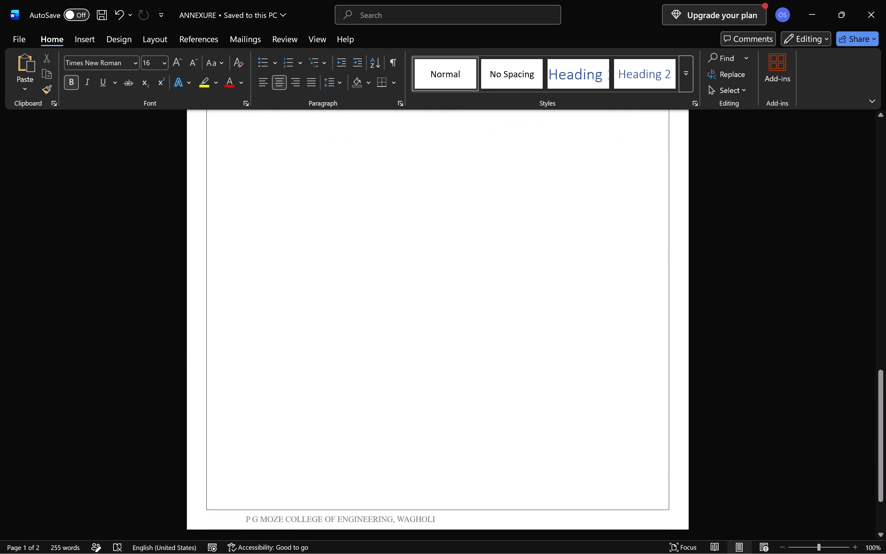
{"action": "scroll", "coordinate": [377, 279], "scroll_direction": "up", "scroll_amount": 5}
{"action": "scroll", "coordinate": [377, 279], "scroll_direction": "down", "scroll_amount": 9}
{"action": "scroll", "coordinate": [377, 279], "scroll_direction": "up", "scroll_amount": 1}
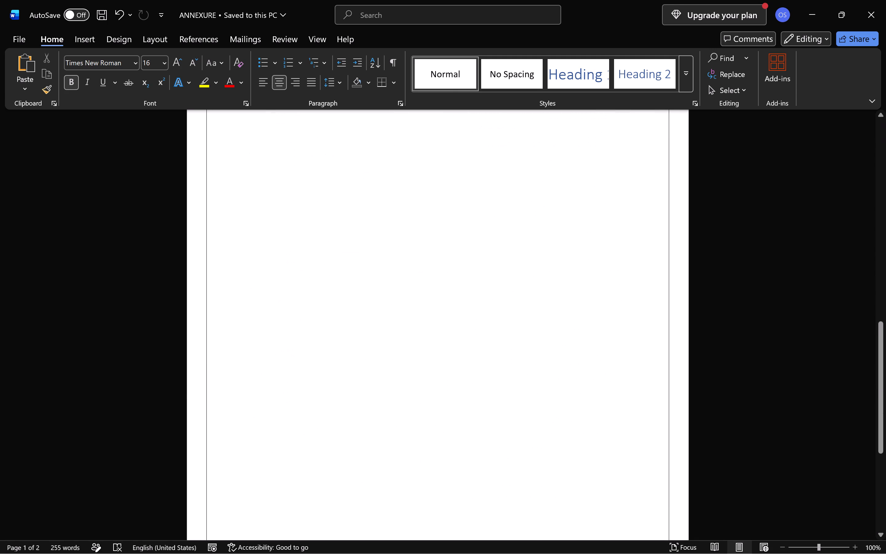
{"action": "scroll", "coordinate": [377, 279], "scroll_direction": "up", "scroll_amount": 4}
{"action": "scroll", "coordinate": [377, 279], "scroll_direction": "down", "scroll_amount": 6}
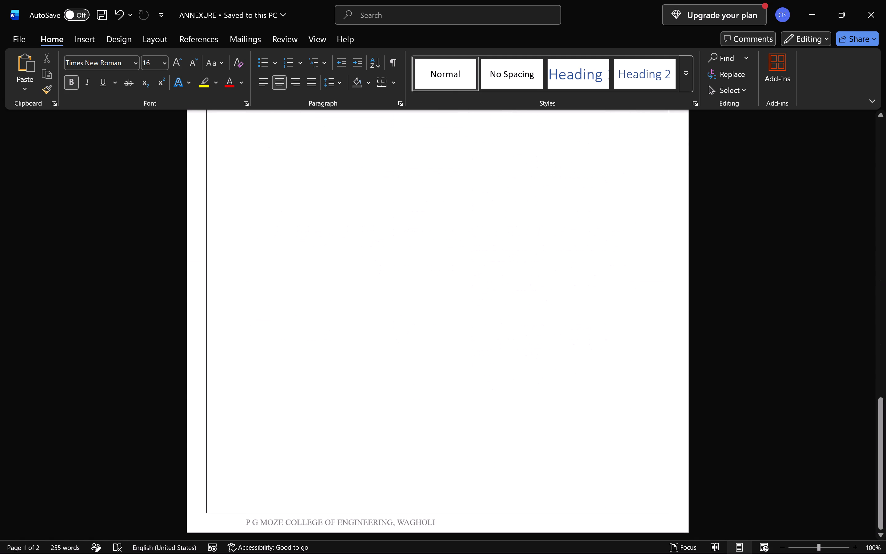
{"action": "scroll", "coordinate": [377, 279], "scroll_direction": "down", "scroll_amount": 1}
{"action": "left_click", "coordinate": [358, 296]}
{"action": "key", "text": "Return"}
{"action": "key", "text": "Return"}
{"action": "key", "text": "Return"}
{"action": "key", "text": "Return"}
{"action": "key", "text": "Return"}
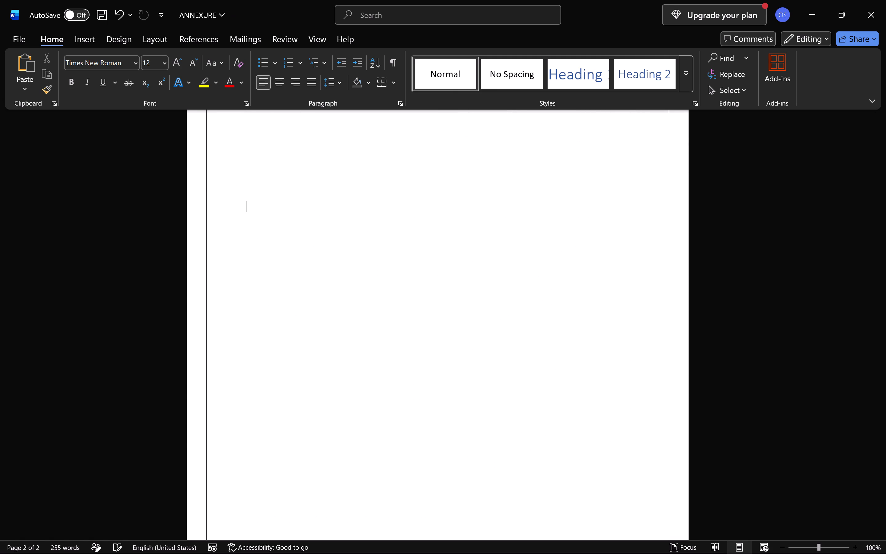
{"action": "key", "text": "Return"}
{"action": "key", "text": "Return"}
{"action": "key", "text": "Return"}
{"action": "key", "text": "Return"}
{"action": "key", "text": "Return"}
{"action": "key", "text": "Return"}
{"action": "key", "text": "Return"}
{"action": "key", "text": "Return"}
{"action": "key", "text": "Return"}
{"action": "key", "text": "Return"}
{"action": "key", "text": "Return"}
{"action": "key", "text": "Return"}
{"action": "key", "text": "Return"}
{"action": "key", "text": "Return"}
{"action": "key", "text": "Return"}
{"action": "key", "text": "Return"}
{"action": "key", "text": "Return"}
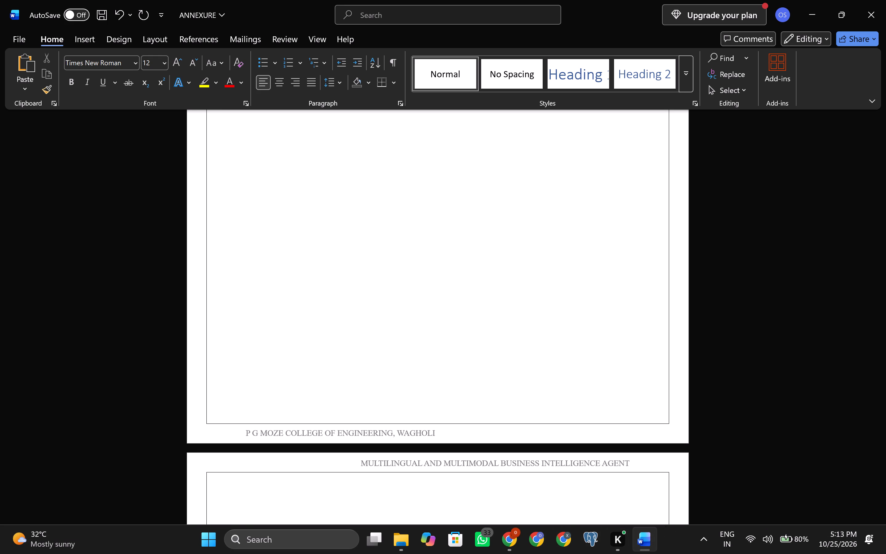
{"action": "scroll", "coordinate": [479, 465], "scroll_direction": "down", "scroll_amount": 1}
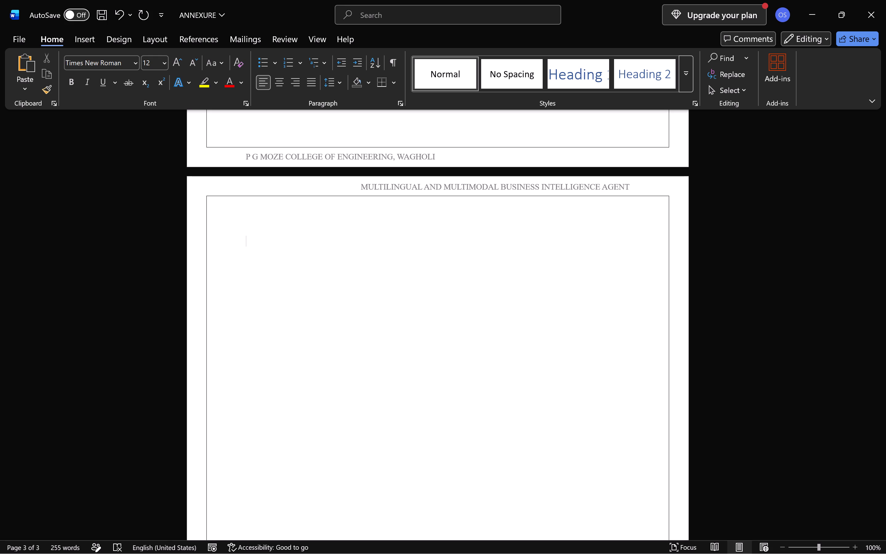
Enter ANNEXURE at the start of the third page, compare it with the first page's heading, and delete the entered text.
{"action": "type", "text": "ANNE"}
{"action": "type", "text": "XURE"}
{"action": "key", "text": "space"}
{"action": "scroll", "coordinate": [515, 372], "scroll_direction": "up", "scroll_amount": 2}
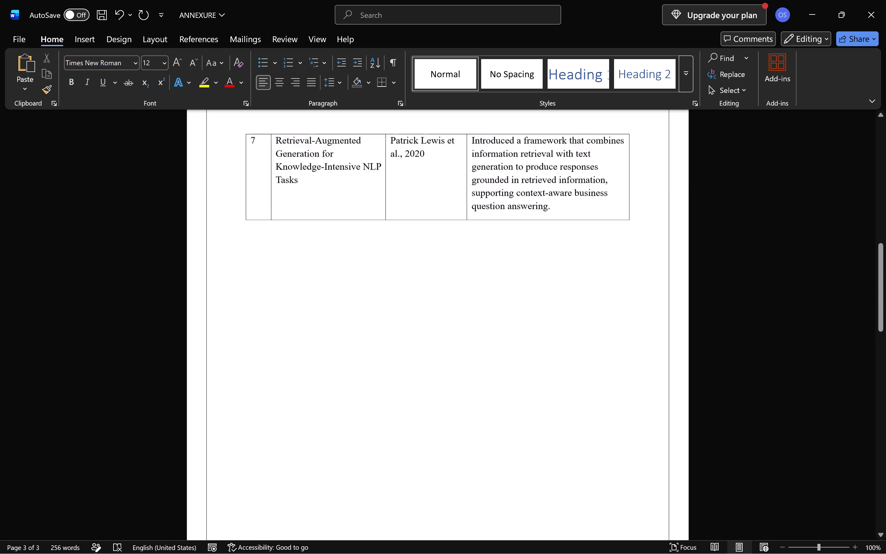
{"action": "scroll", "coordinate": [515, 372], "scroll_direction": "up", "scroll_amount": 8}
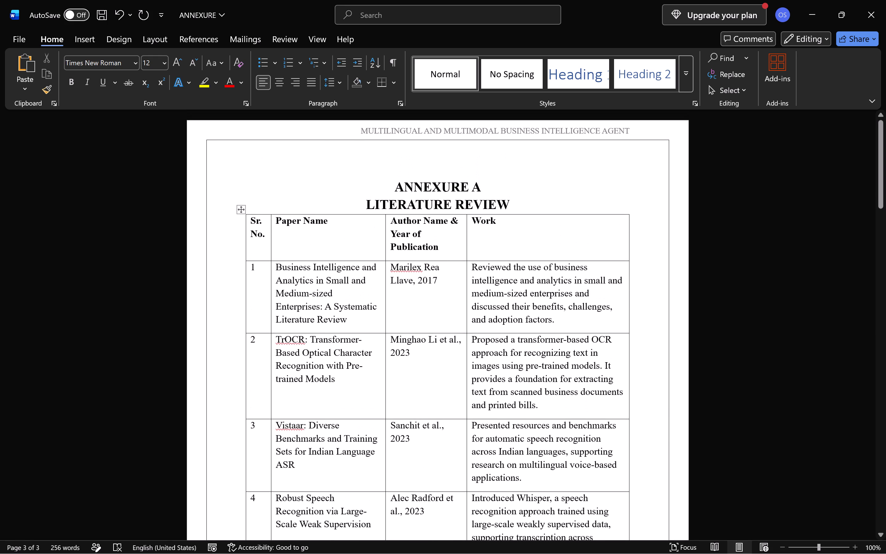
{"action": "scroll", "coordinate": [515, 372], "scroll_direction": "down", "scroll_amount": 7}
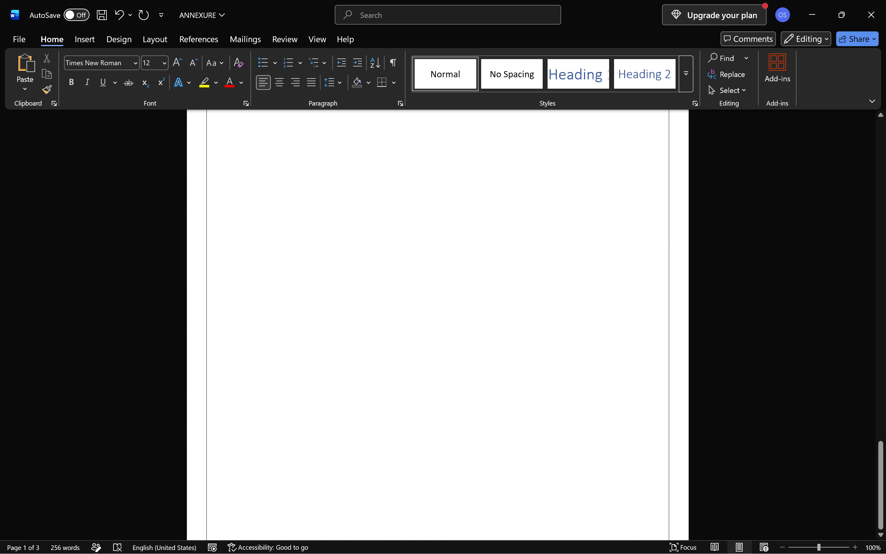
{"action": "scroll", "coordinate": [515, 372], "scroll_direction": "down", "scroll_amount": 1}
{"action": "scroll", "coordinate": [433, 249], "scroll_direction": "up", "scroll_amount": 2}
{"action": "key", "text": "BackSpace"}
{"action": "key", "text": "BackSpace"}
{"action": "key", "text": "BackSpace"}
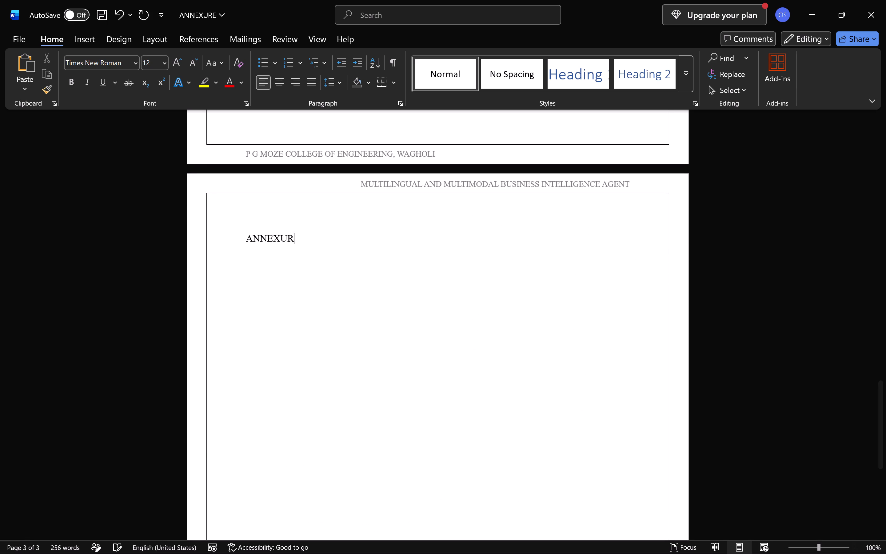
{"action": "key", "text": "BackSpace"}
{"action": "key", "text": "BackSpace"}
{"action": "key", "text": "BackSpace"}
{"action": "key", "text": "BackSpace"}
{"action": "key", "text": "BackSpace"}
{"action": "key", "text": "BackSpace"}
Add a bold ANNEXURE C heading at the start of the third page, with a non-bold blank line below it.
{"action": "type", "text": "ANNEXURE"}
{"action": "key", "text": "space"}
{"action": "type", "text": "C"}
{"action": "key", "text": "Return"}
{"action": "left_click_drag", "start_coordinate": [319, 238], "coordinate": [223, 234]}
{"action": "key", "text": "ctrl+b"}
{"action": "left_click", "coordinate": [337, 240]}
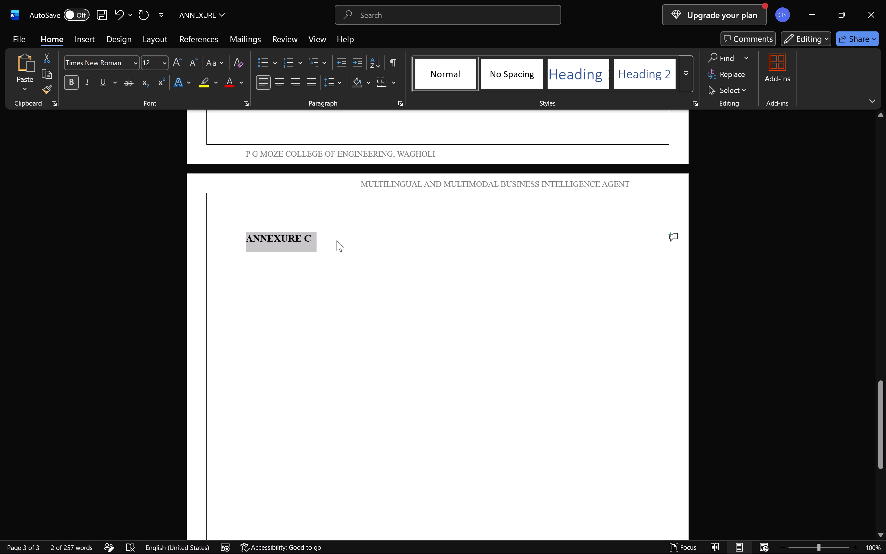
{"action": "key", "text": "Return"}
{"action": "key", "text": "ctrl+b"}
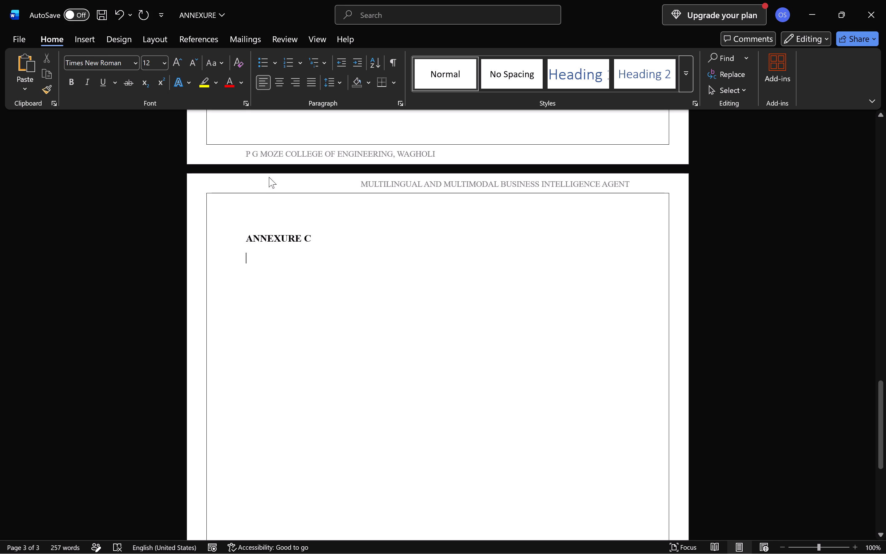
{"action": "left_click", "coordinate": [281, 254]}
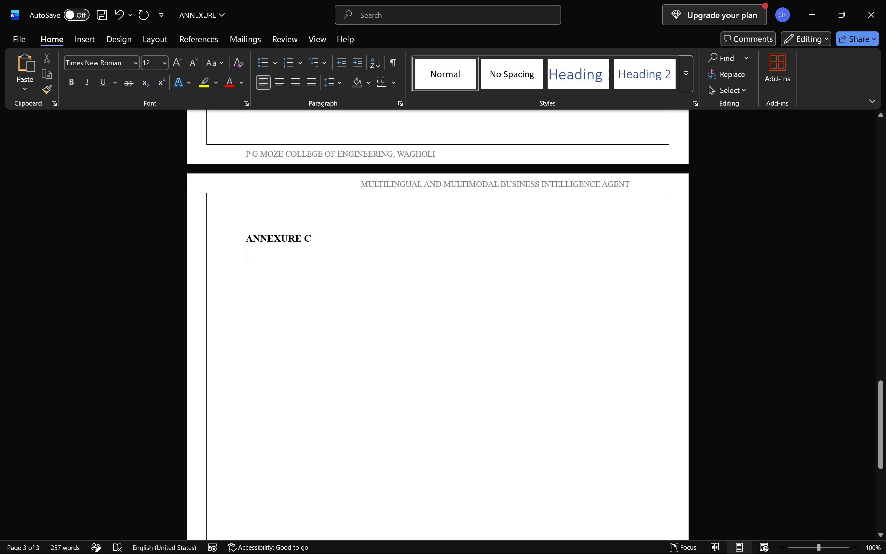
Enter the bold line PLAGARISM REPORT below the ANNEXURE C heading on the third page.
{"action": "key", "text": "ctrl+b"}
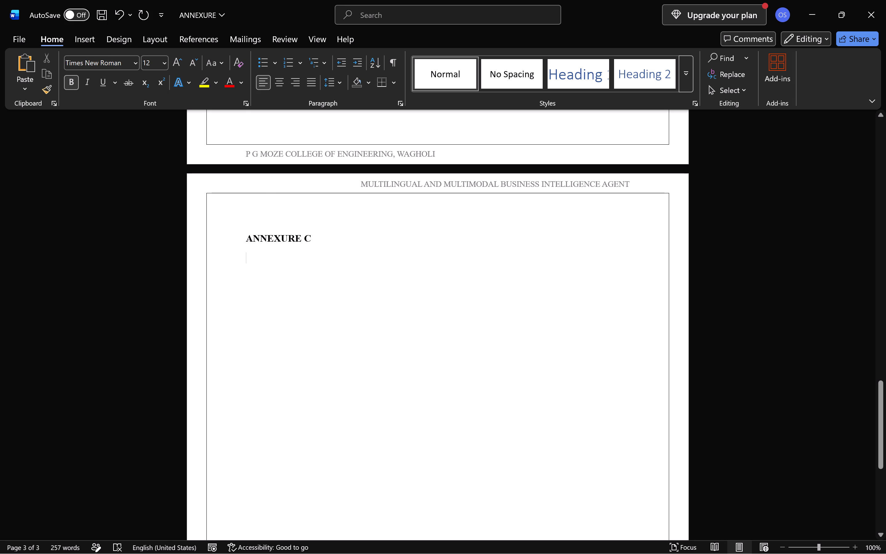
{"action": "left_click", "coordinate": [281, 254]}
{"action": "type", "text": "PLAGA"}
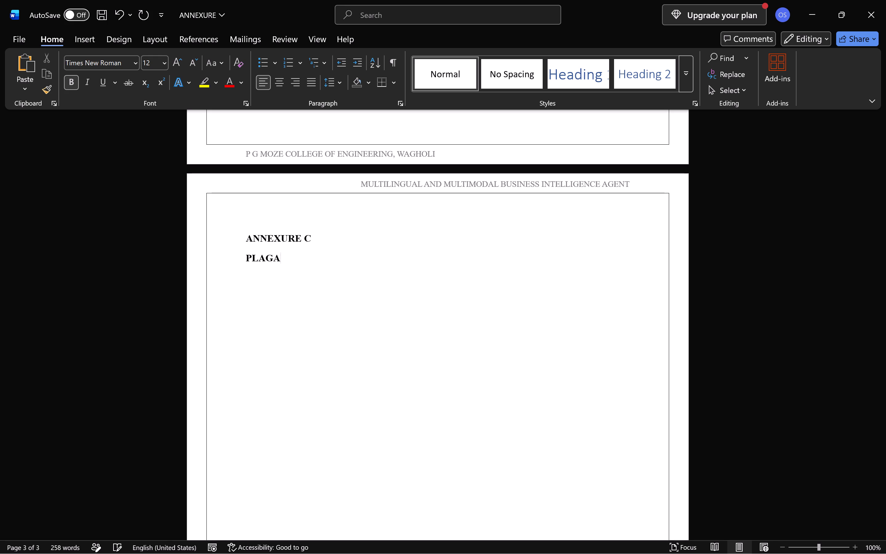
{"action": "type", "text": "RISM"}
{"action": "key", "text": "space"}
{"action": "type", "text": "REPORT"}
Format the ANNEXURE C and PLAGARISM REPORT lines at size 16, centred, with the space after the paragraphs removed.
{"action": "left_click_drag", "start_coordinate": [365, 263], "coordinate": [214, 229]}
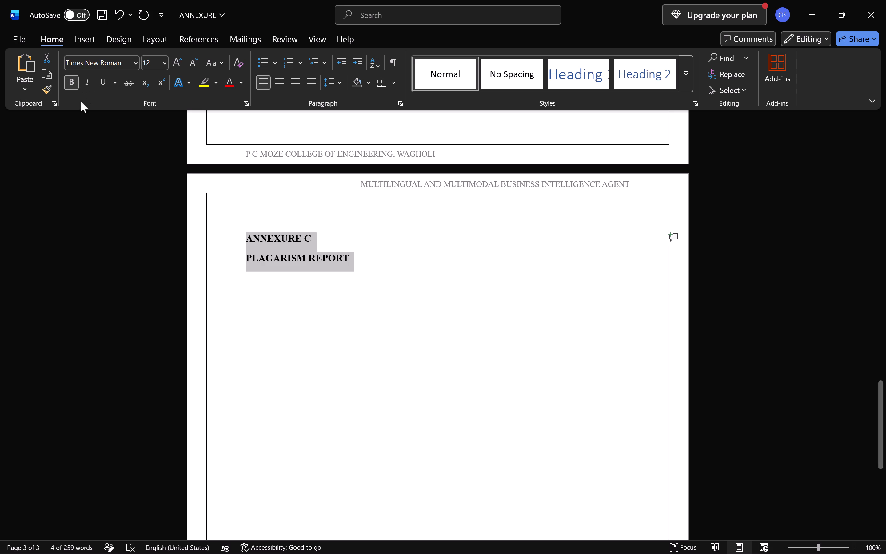
{"action": "left_click", "coordinate": [67, 83]}
{"action": "left_click", "coordinate": [67, 83]}
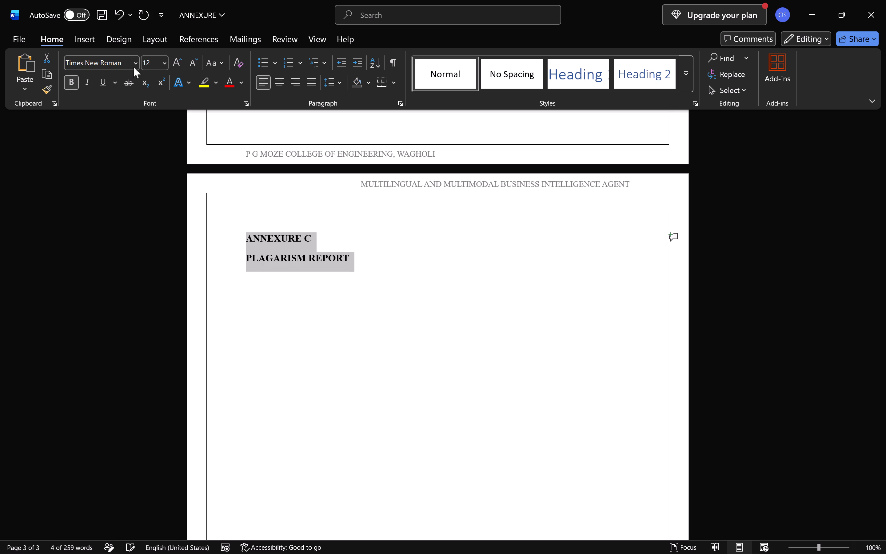
{"action": "left_click", "coordinate": [150, 62]}
{"action": "type", "text": "16"}
{"action": "key", "text": "Return"}
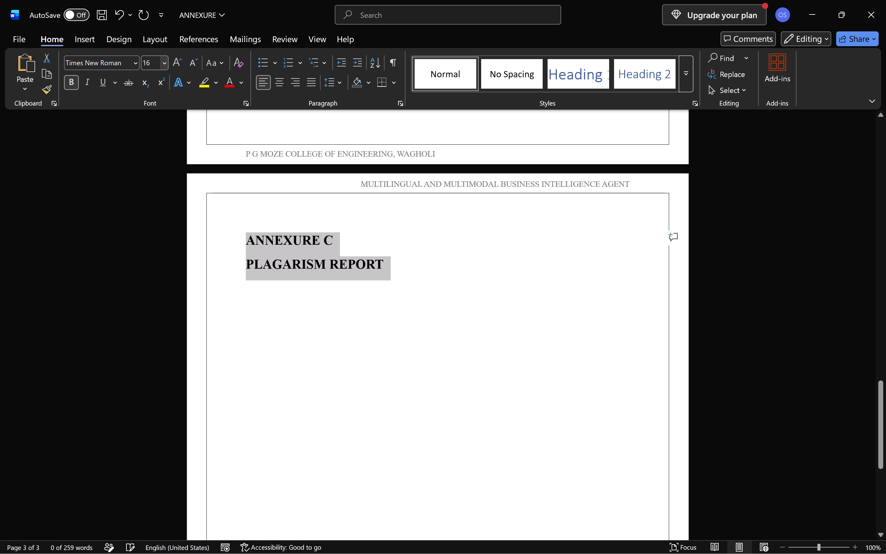
{"action": "left_click", "coordinate": [341, 78]}
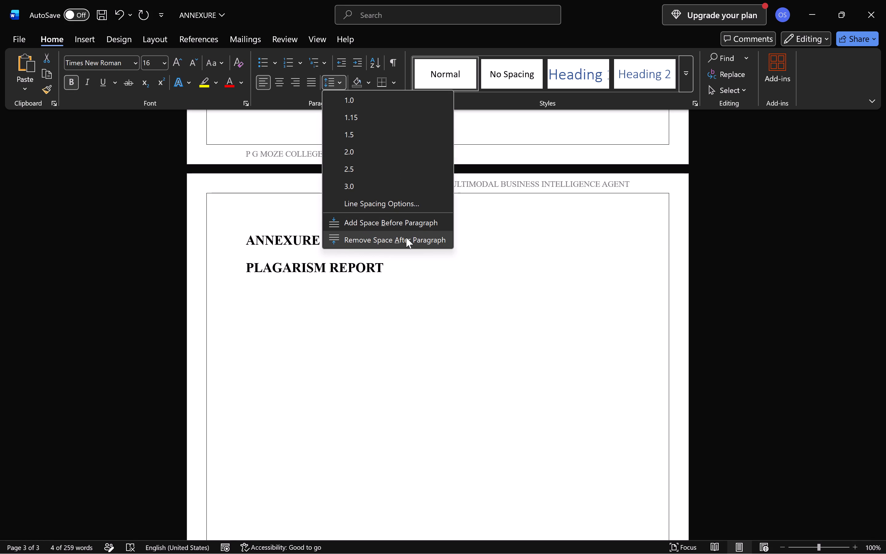
{"action": "left_click", "coordinate": [405, 231]}
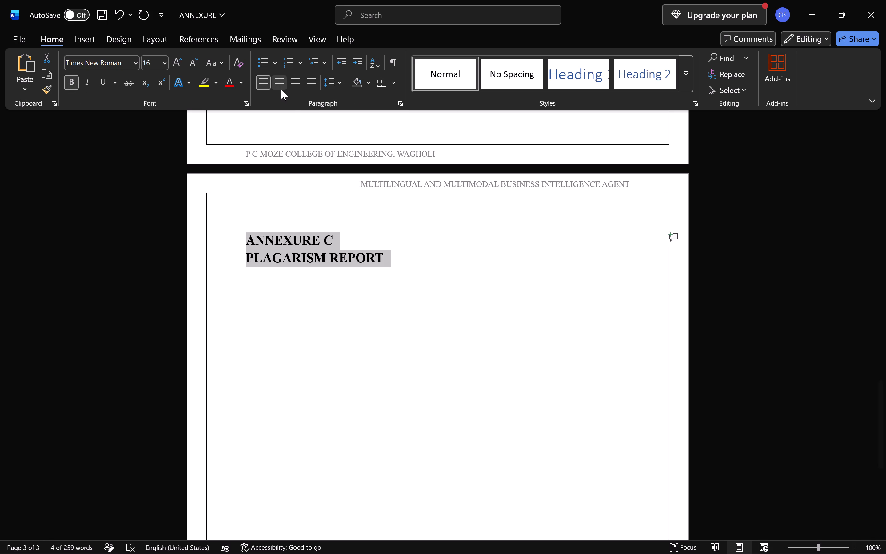
{"action": "left_click", "coordinate": [281, 89]}
Add a blank line below the PLAGARISM REPORT heading and paste the plagiarism checker screenshot from the clipboard history.
{"action": "left_click", "coordinate": [345, 290]}
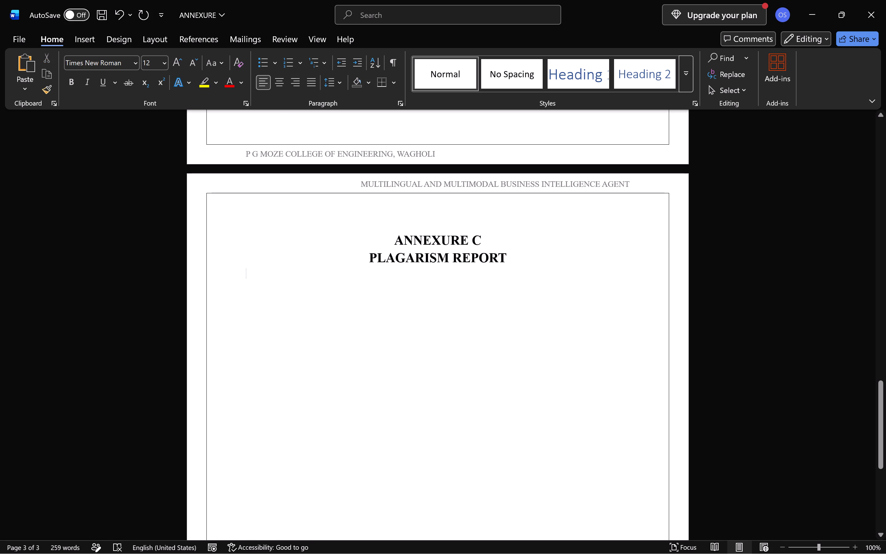
{"action": "key", "text": "Return"}
{"action": "left_click", "coordinate": [77, 44]}
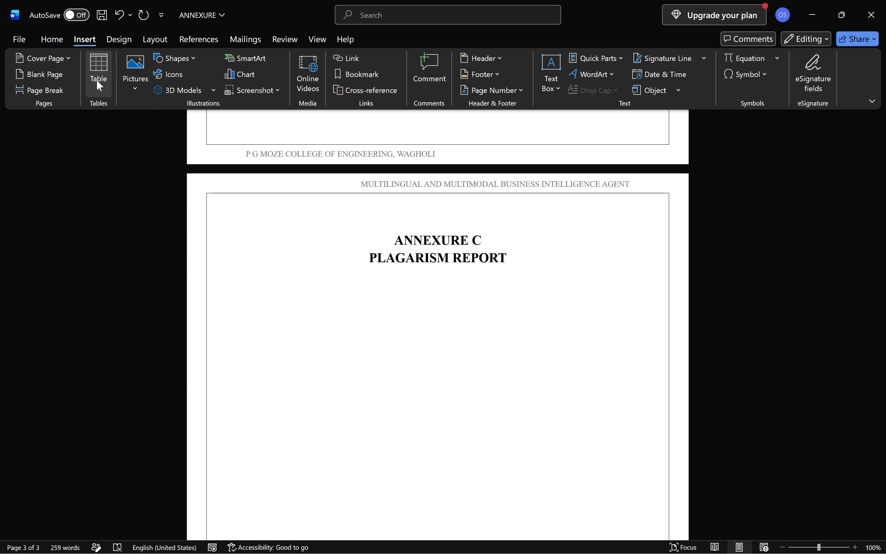
{"action": "left_click", "coordinate": [146, 86]}
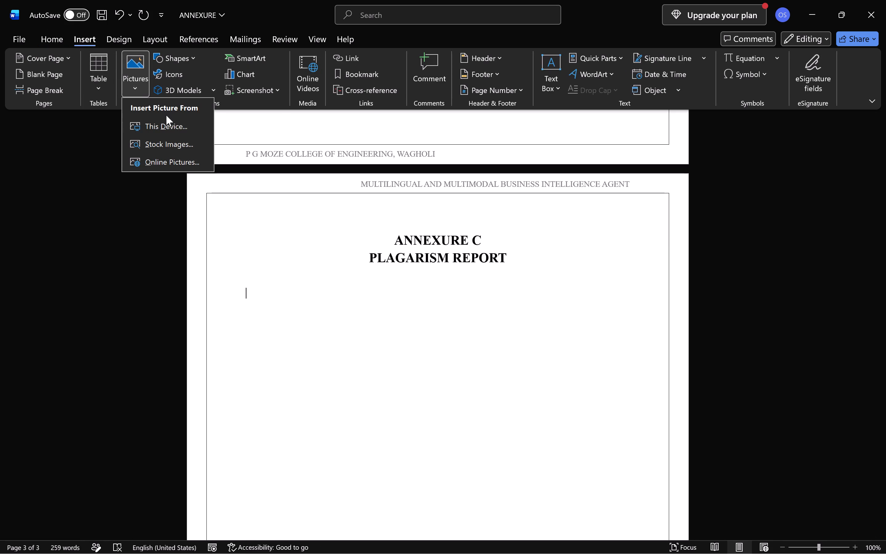
{"action": "left_click", "coordinate": [309, 287]}
{"action": "key", "text": "super+v"}
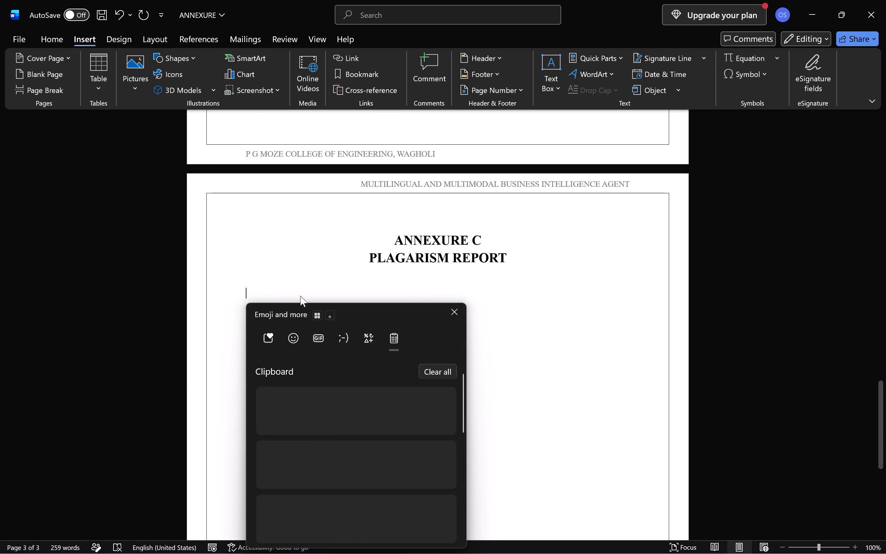
{"action": "scroll", "coordinate": [329, 447], "scroll_direction": "down", "scroll_amount": 2}
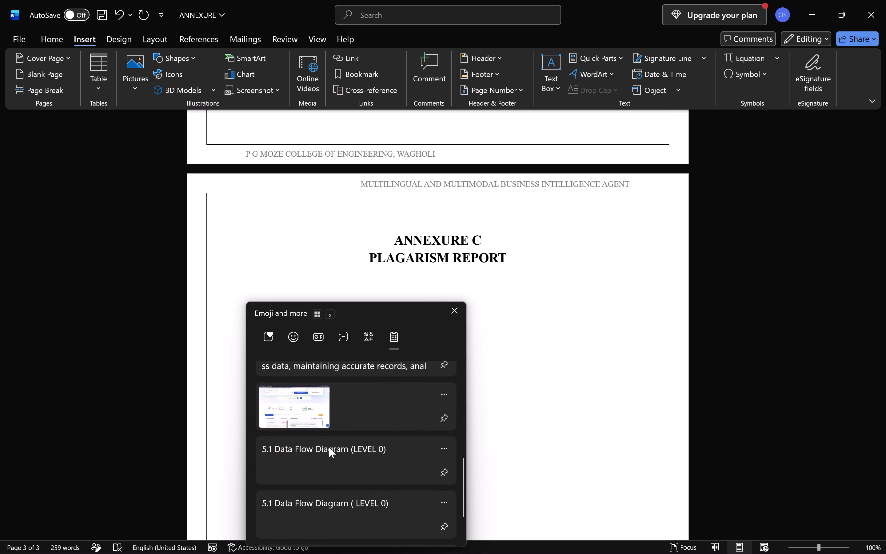
{"action": "scroll", "coordinate": [329, 447], "scroll_direction": "down", "scroll_amount": 1}
{"action": "left_click", "coordinate": [303, 392]}
{"action": "key", "text": "ctrl+v"}
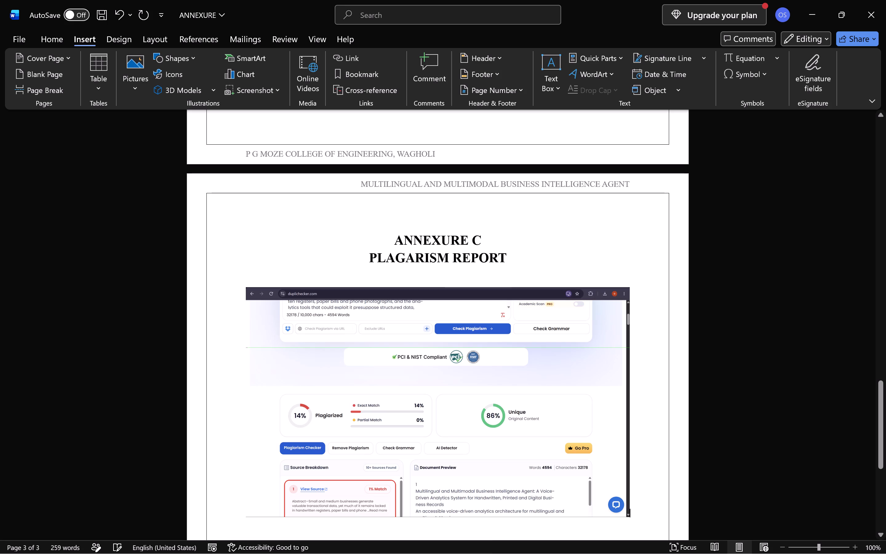
Set the pasted screenshot's text wrapping to Tight and position it in the middle centre of the page.
{"action": "left_click", "coordinate": [406, 407]}
{"action": "scroll", "coordinate": [406, 407], "scroll_direction": "down", "scroll_amount": 1}
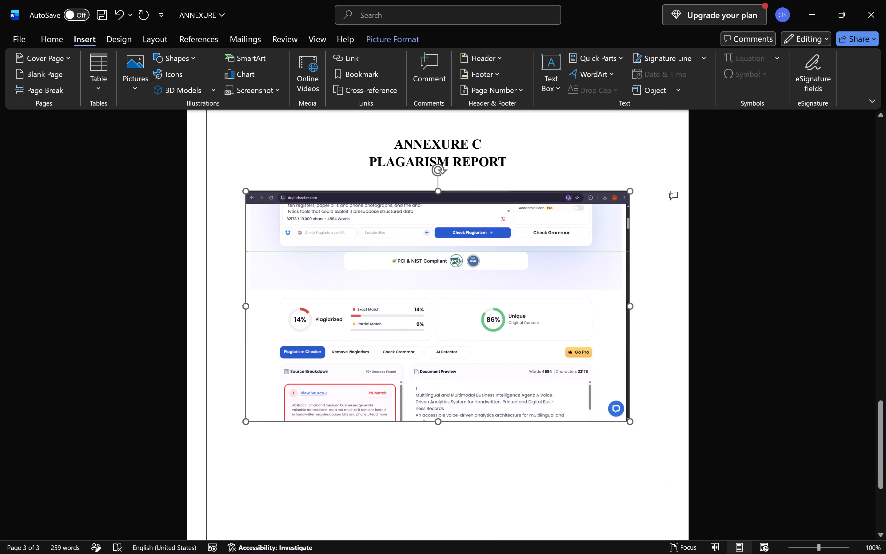
{"action": "right_click", "coordinate": [405, 332]}
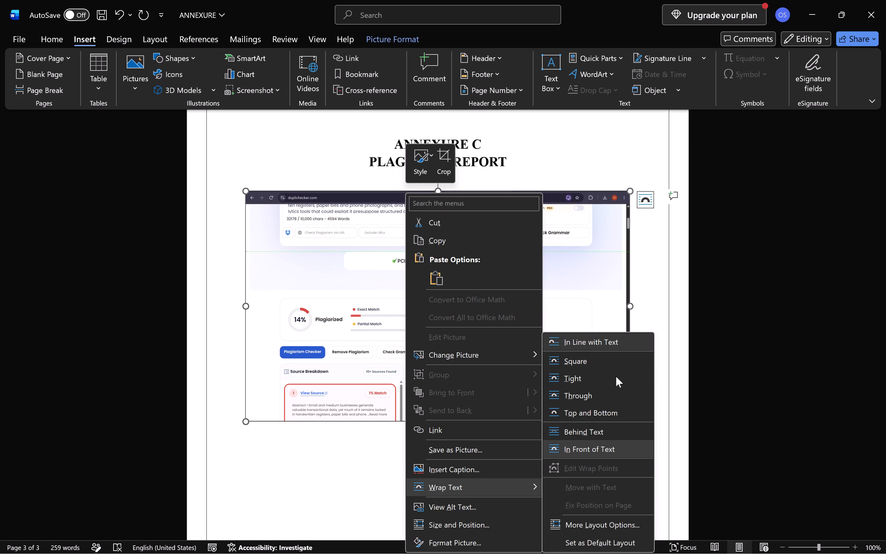
{"action": "left_click", "coordinate": [583, 373]}
{"action": "left_click_drag", "start_coordinate": [468, 357], "coordinate": [483, 366]}
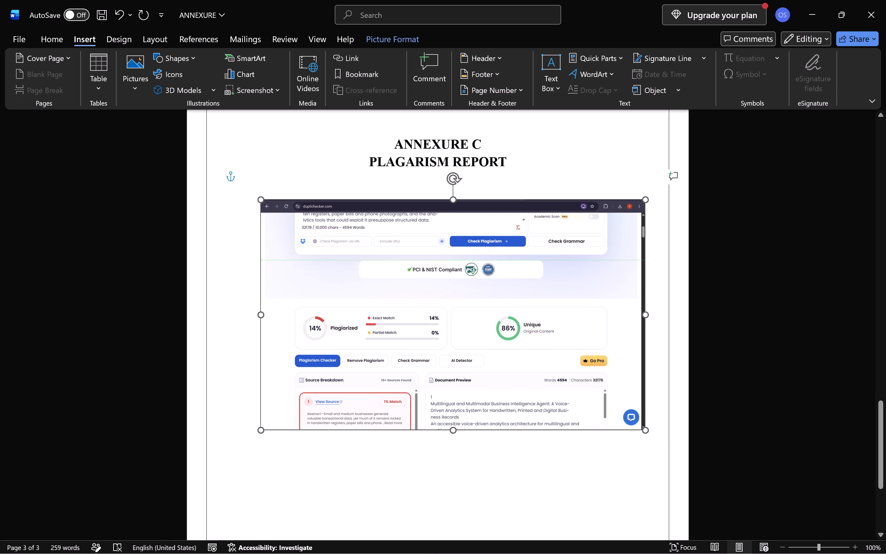
{"action": "left_click_drag", "start_coordinate": [483, 366], "coordinate": [472, 383]}
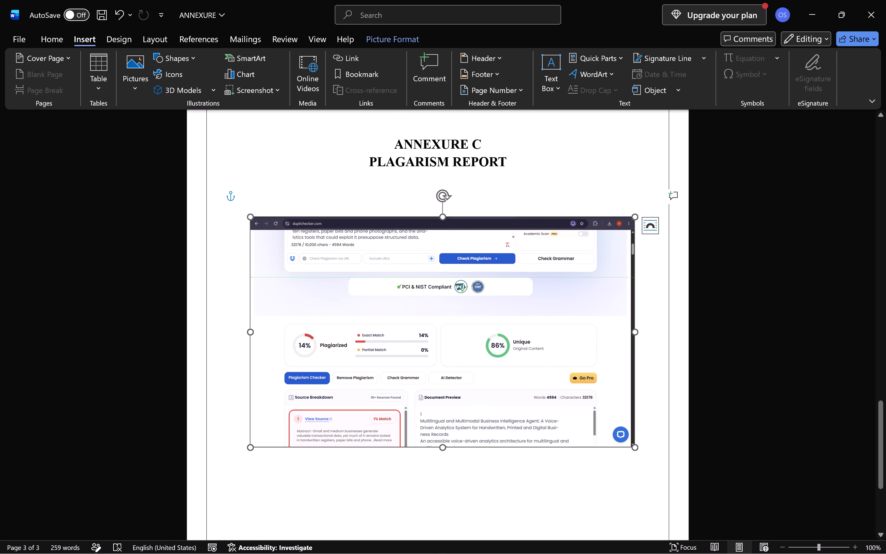
{"action": "left_click", "coordinate": [387, 39]}
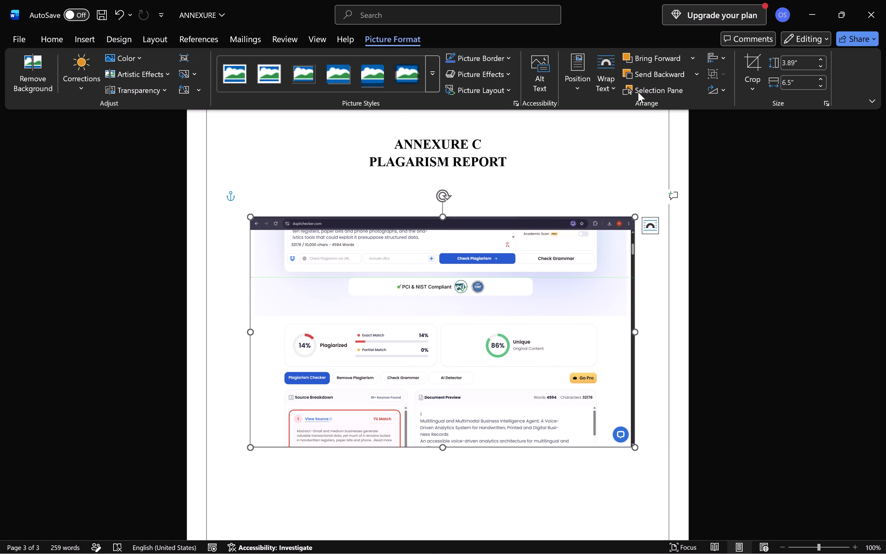
{"action": "left_click", "coordinate": [571, 88]}
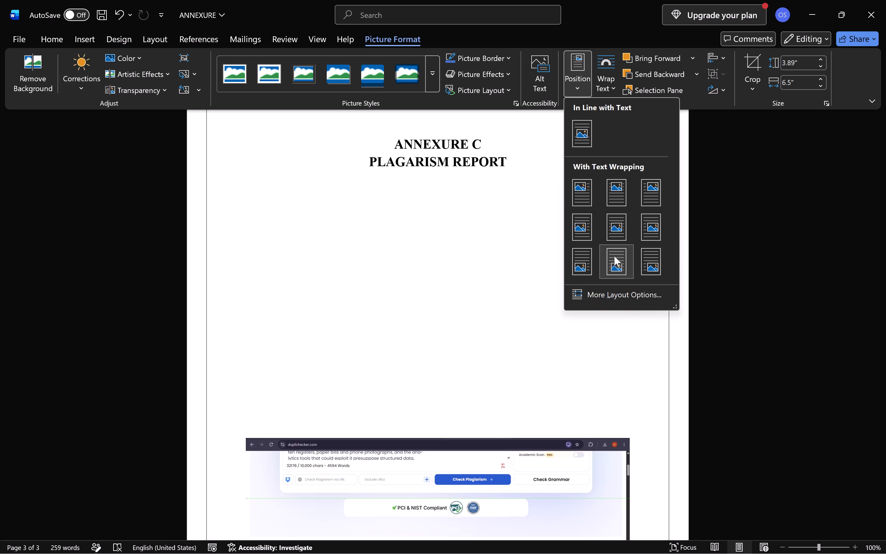
{"action": "left_click", "coordinate": [616, 227]}
{"action": "left_click", "coordinate": [524, 362]}
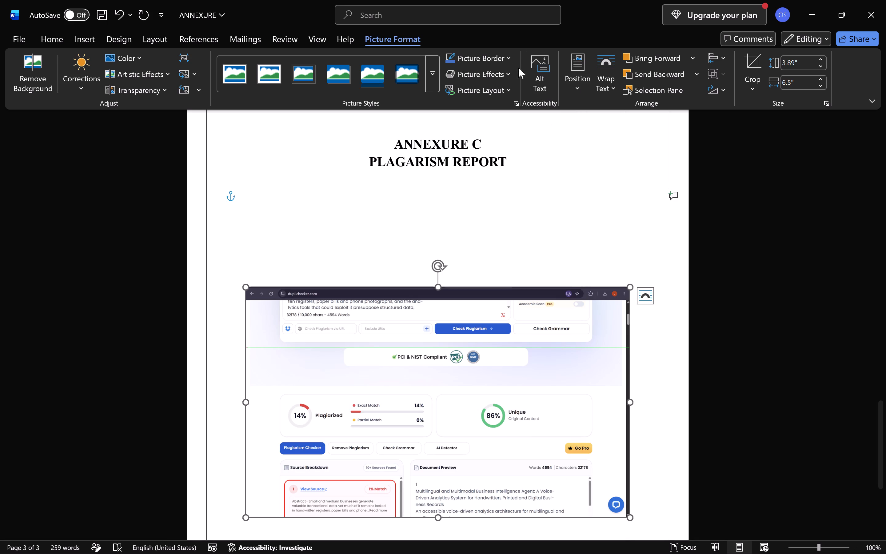
Add a black border around the plagiarism screenshot.
{"action": "left_click_drag", "start_coordinate": [505, 60], "coordinate": [473, 126]}
{"action": "left_click", "coordinate": [473, 126]}
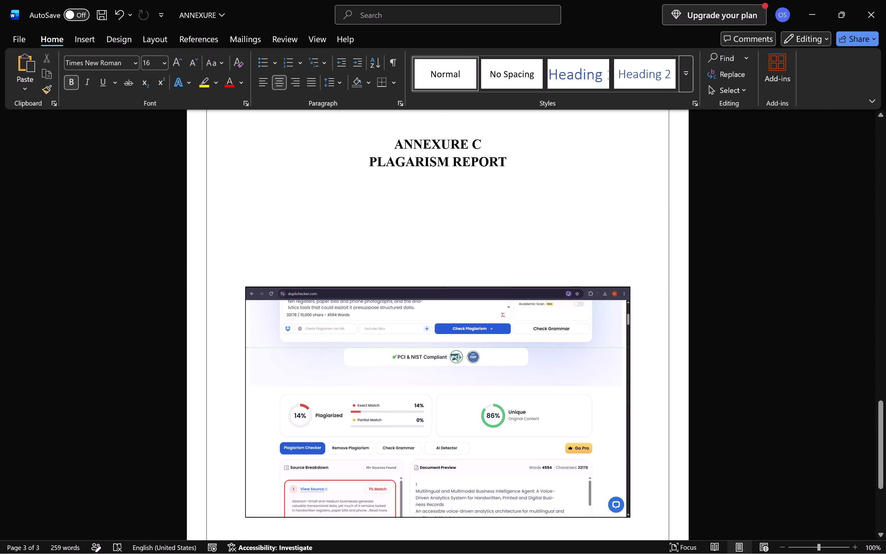
{"action": "scroll", "coordinate": [684, 315], "scroll_direction": "down", "scroll_amount": 1}
{"action": "scroll", "coordinate": [684, 315], "scroll_direction": "up", "scroll_amount": 1}
{"action": "left_click", "coordinate": [724, 338]}
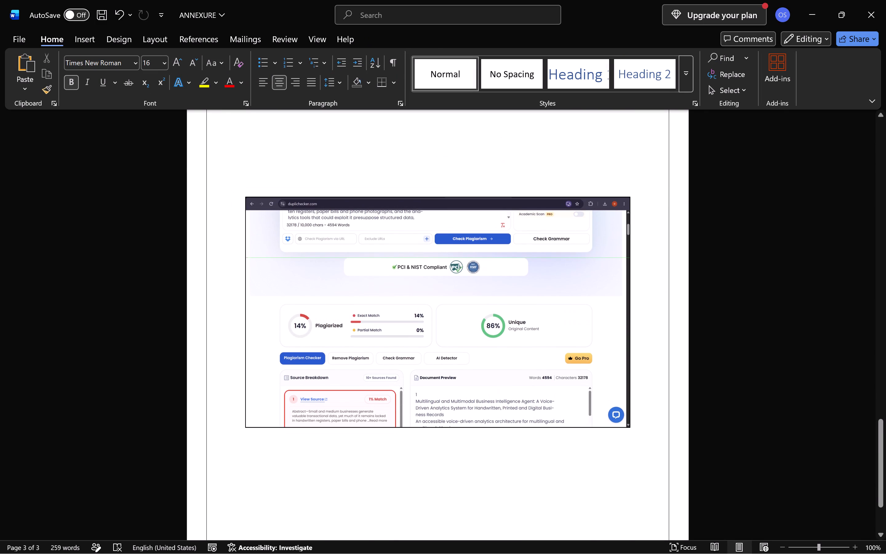
Save the ANNEXURE document.
{"action": "scroll", "coordinate": [724, 338], "scroll_direction": "down", "scroll_amount": 1}
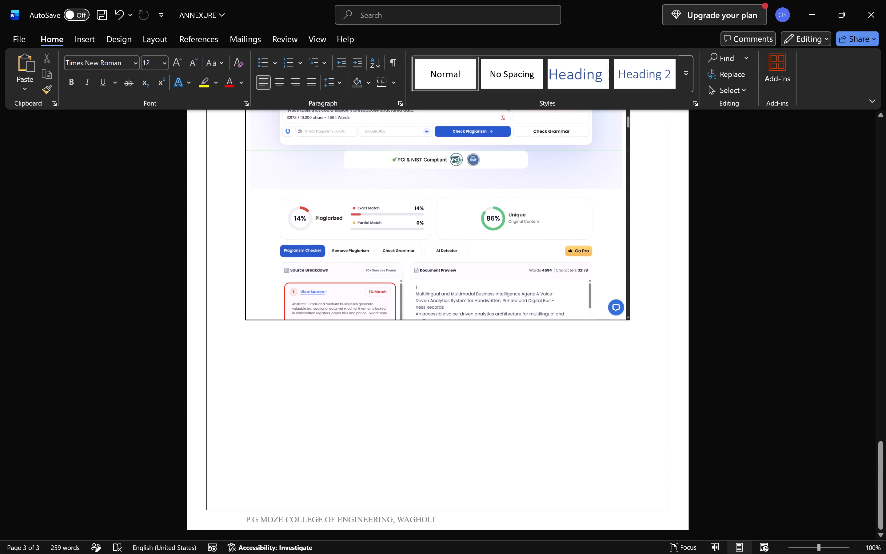
{"action": "key", "text": "ctrl+s"}
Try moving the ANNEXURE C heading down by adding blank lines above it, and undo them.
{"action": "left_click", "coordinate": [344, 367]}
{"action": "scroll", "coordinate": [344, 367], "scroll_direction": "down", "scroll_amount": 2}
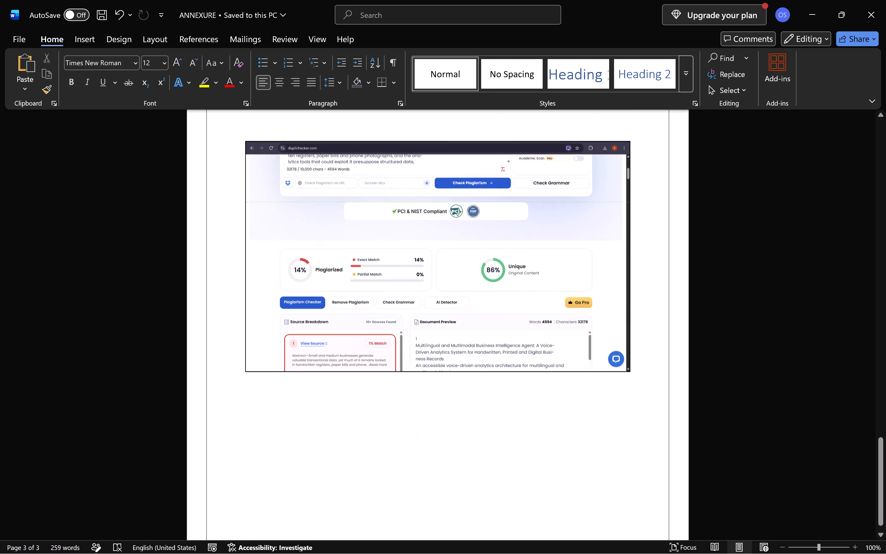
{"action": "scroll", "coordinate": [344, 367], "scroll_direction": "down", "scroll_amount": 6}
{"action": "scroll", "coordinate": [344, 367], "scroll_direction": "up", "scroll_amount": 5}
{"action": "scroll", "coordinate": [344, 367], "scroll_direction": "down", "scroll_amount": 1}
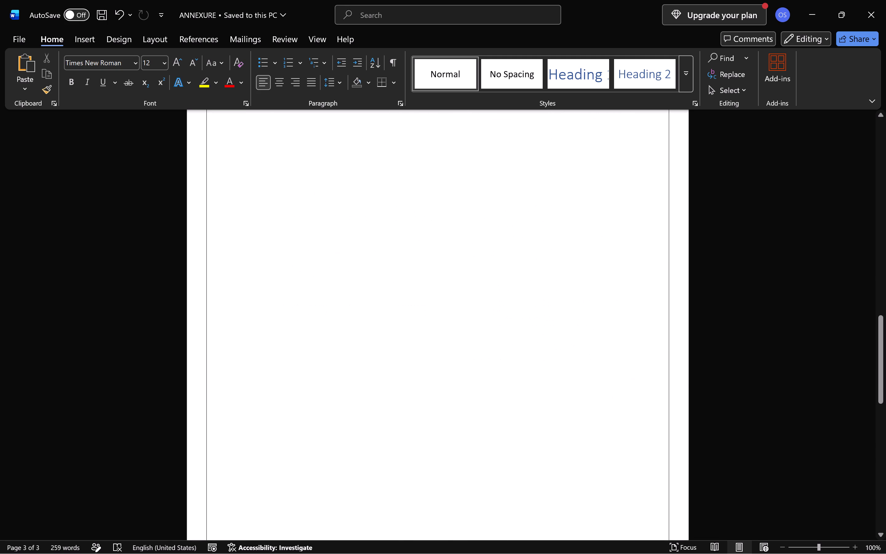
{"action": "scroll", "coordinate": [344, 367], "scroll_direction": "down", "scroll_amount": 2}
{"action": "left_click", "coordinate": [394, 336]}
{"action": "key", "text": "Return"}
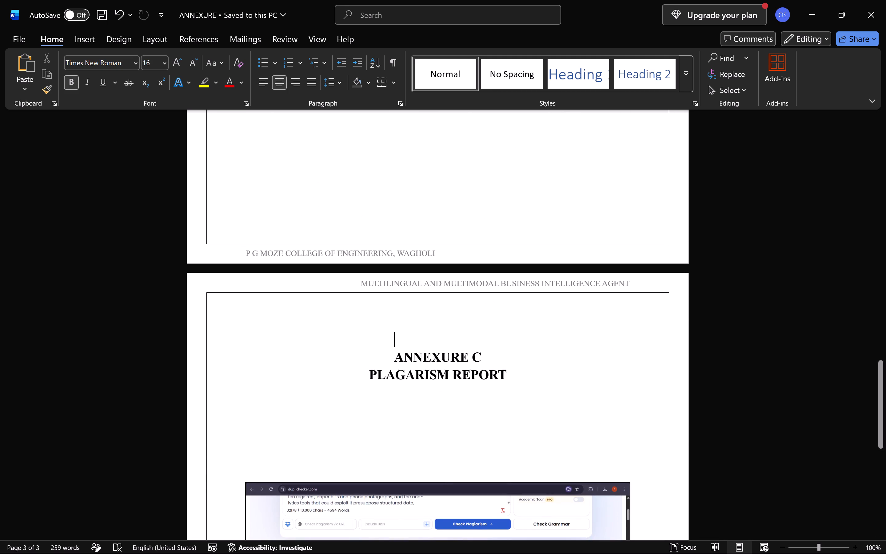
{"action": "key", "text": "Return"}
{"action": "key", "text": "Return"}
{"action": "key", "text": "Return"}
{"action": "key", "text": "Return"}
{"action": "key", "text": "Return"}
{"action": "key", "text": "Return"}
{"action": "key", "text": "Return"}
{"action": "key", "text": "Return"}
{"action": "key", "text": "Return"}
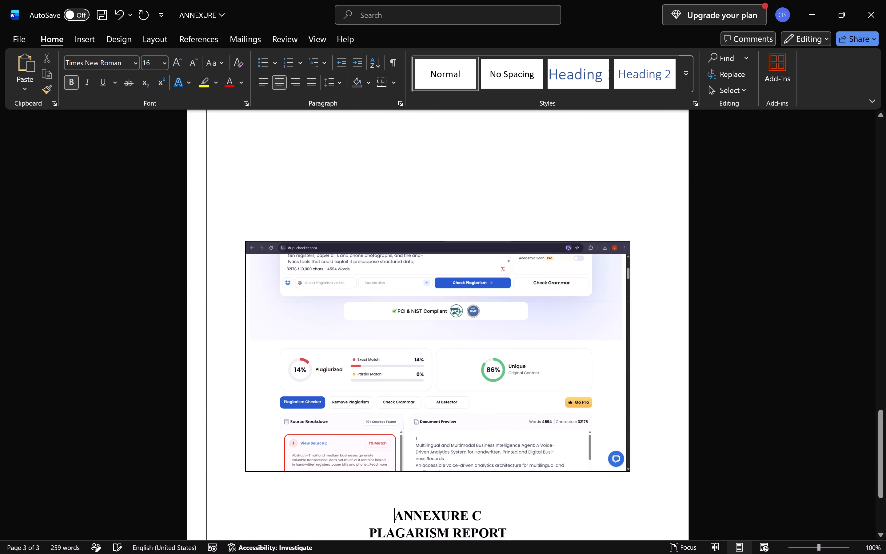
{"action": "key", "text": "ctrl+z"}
Place the cursor in the blank area below the literature survey table and save the ANNEXURE document.
{"action": "scroll", "coordinate": [394, 336], "scroll_direction": "up", "scroll_amount": 2}
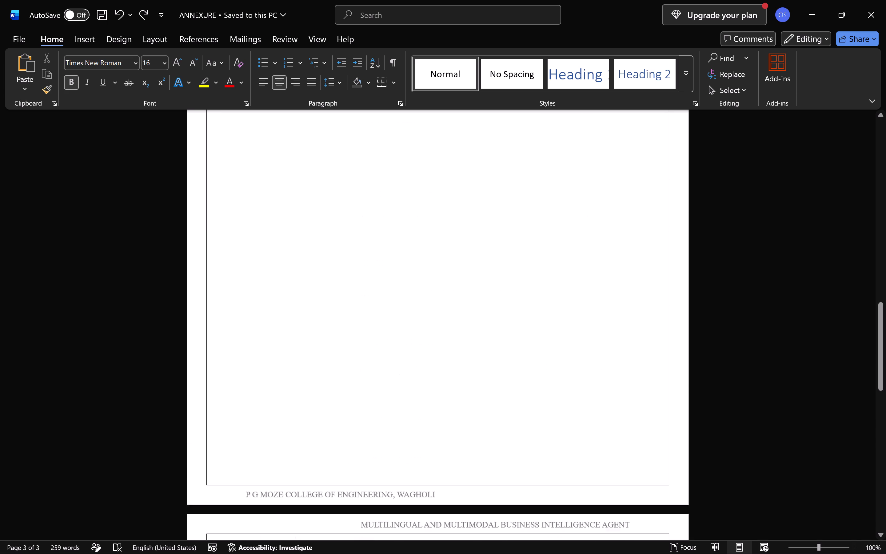
{"action": "scroll", "coordinate": [394, 336], "scroll_direction": "up", "scroll_amount": 1}
{"action": "left_click", "coordinate": [402, 291]}
{"action": "scroll", "coordinate": [402, 291], "scroll_direction": "up", "scroll_amount": 1}
{"action": "key", "text": "ctrl+s"}
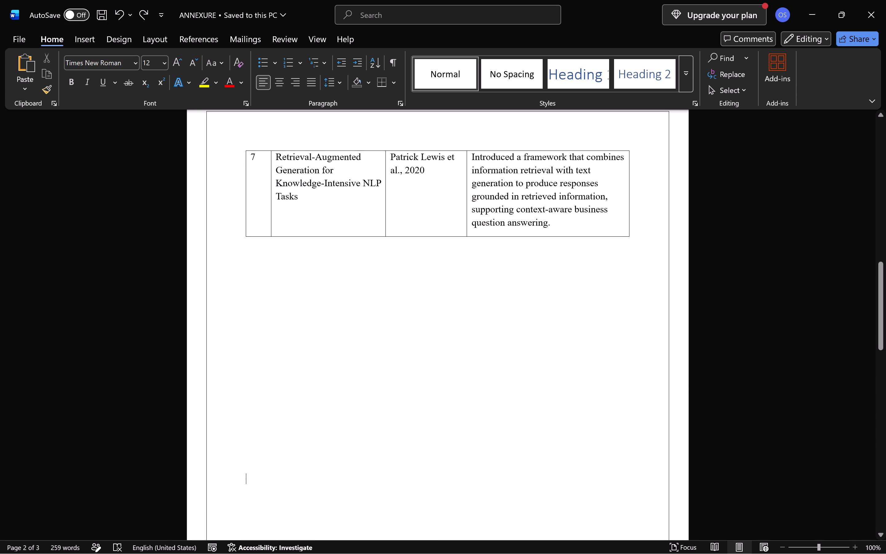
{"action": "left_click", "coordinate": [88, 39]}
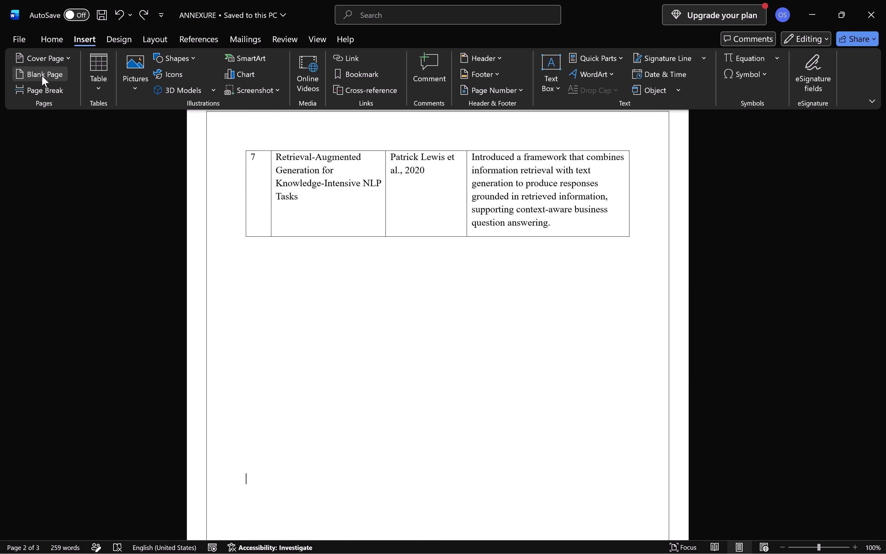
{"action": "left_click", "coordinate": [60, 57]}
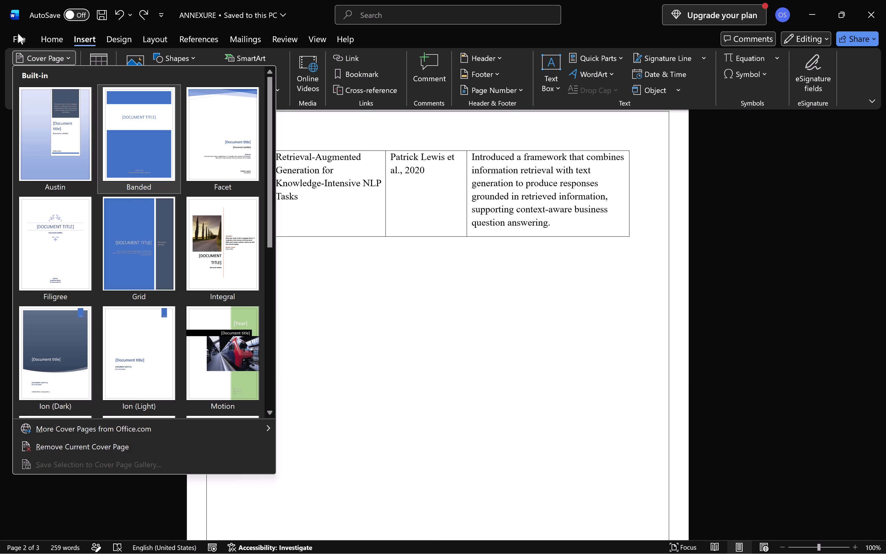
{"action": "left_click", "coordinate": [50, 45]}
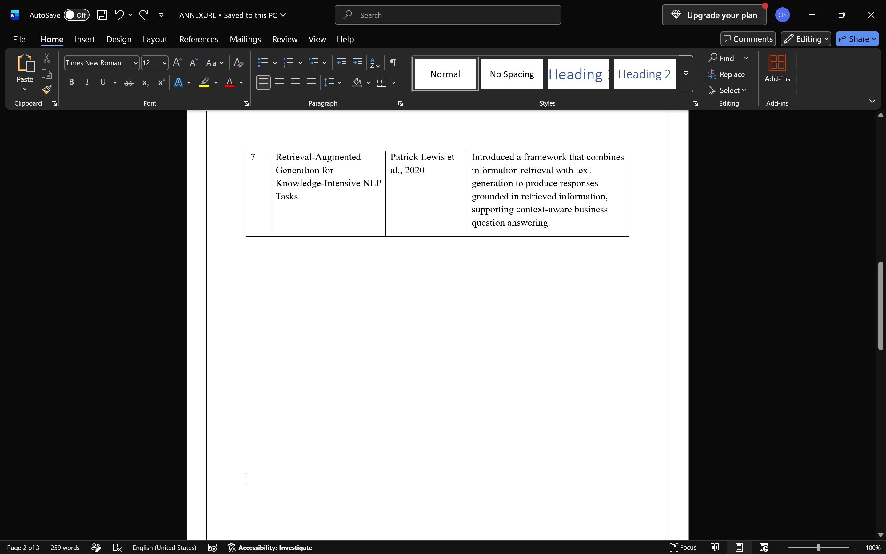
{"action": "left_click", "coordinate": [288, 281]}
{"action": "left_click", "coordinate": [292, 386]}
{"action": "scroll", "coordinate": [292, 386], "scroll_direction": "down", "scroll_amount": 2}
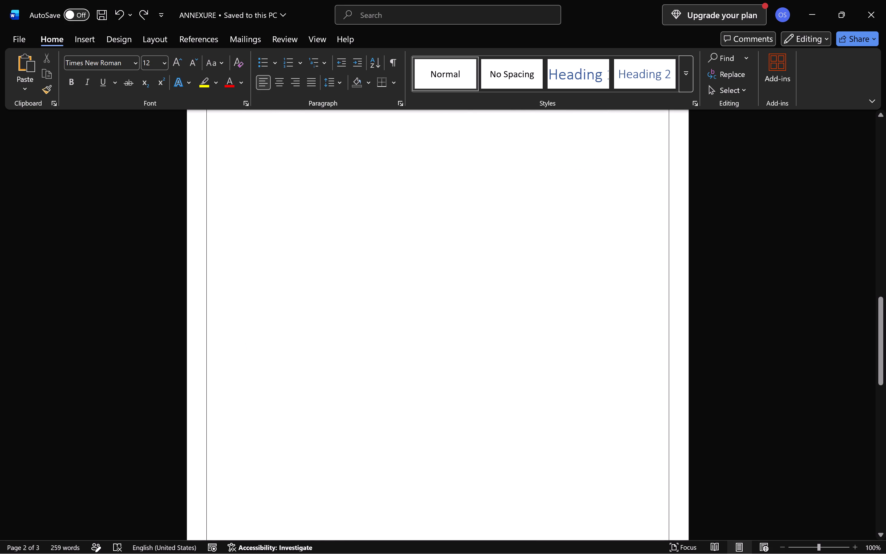
Insert a blank page at the cursor below the literature survey table.
{"action": "scroll", "coordinate": [292, 386], "scroll_direction": "down", "scroll_amount": 2}
{"action": "scroll", "coordinate": [292, 386], "scroll_direction": "up", "scroll_amount": 1}
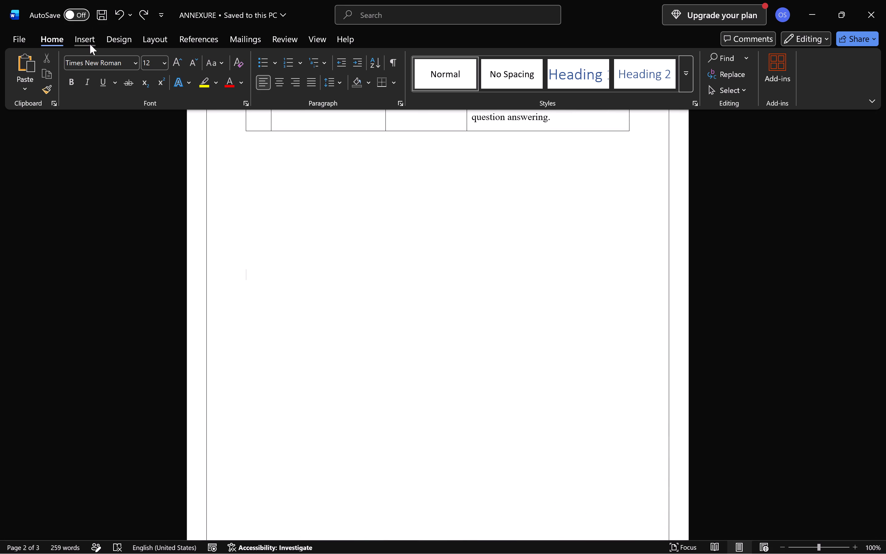
{"action": "left_click", "coordinate": [90, 44]}
{"action": "left_click", "coordinate": [47, 77]}
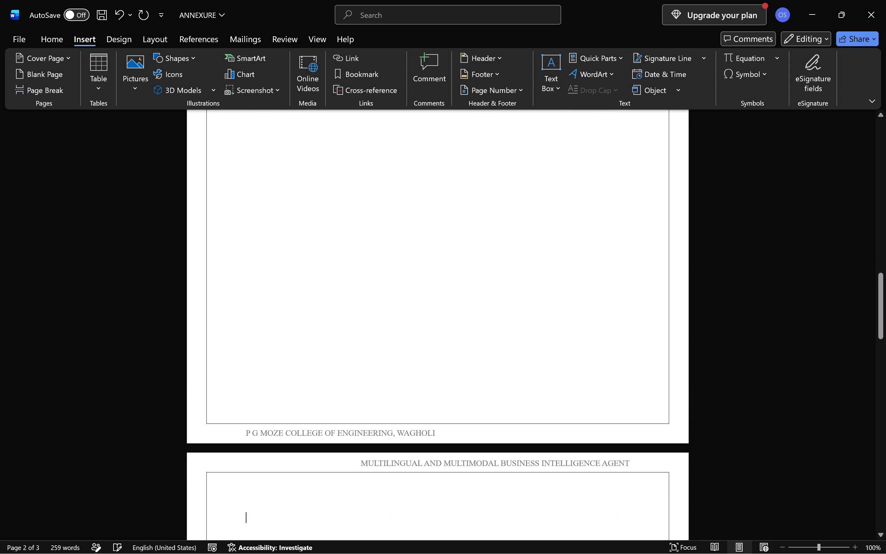
Move the ANNEXURE C heading to the top of the next page by adding blank lines above it, and save the document.
{"action": "scroll", "coordinate": [415, 348], "scroll_direction": "down", "scroll_amount": 4}
{"action": "scroll", "coordinate": [415, 348], "scroll_direction": "up", "scroll_amount": 2}
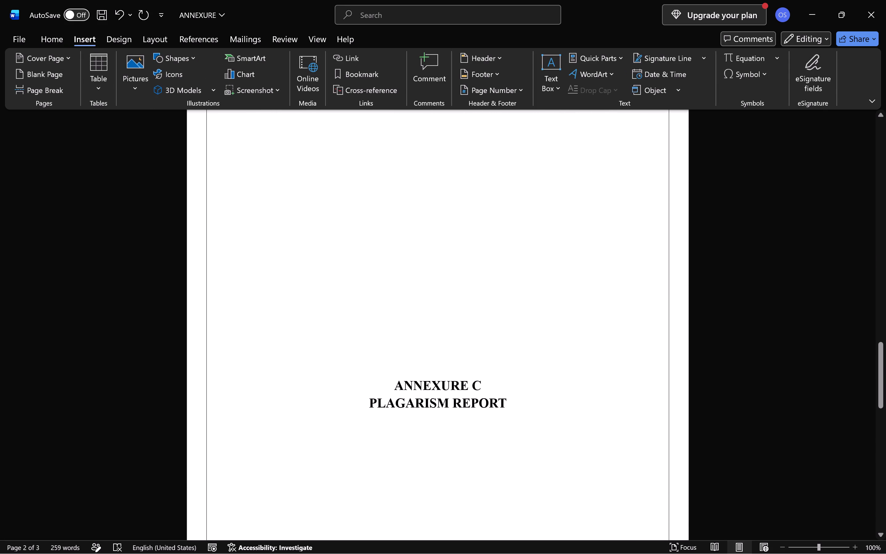
{"action": "left_click", "coordinate": [394, 386]}
{"action": "key", "text": "Return"}
{"action": "key", "text": "Return"}
{"action": "key", "text": "Return"}
{"action": "key", "text": "Return"}
{"action": "key", "text": "Return"}
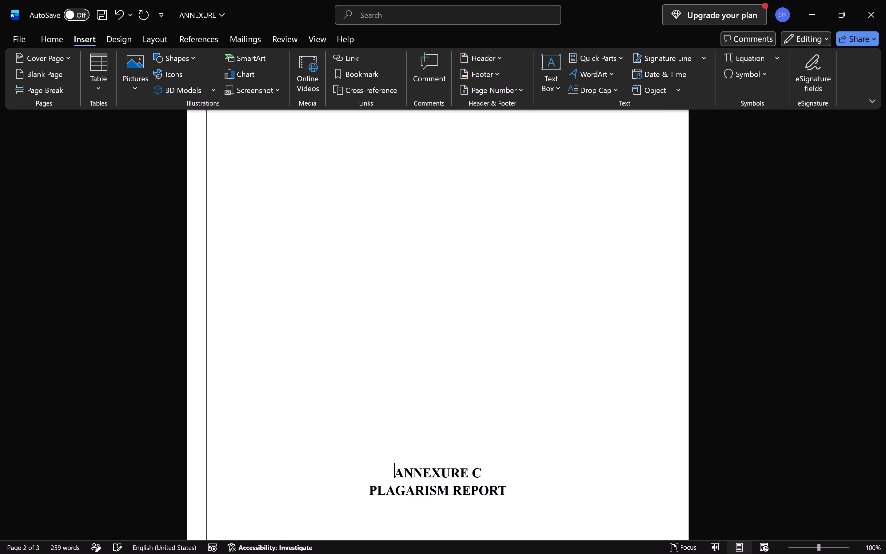
{"action": "key", "text": "Return"}
{"action": "key", "text": "Return"}
{"action": "key", "text": "Return"}
{"action": "key", "text": "Return"}
{"action": "key", "text": "Return"}
{"action": "key", "text": "Return"}
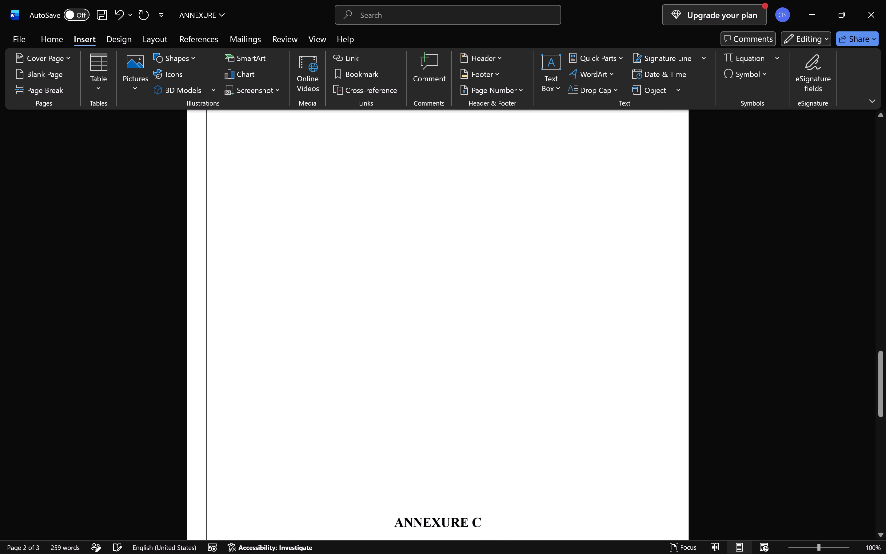
{"action": "scroll", "coordinate": [394, 386], "scroll_direction": "down", "scroll_amount": 1}
{"action": "key", "text": "Return"}
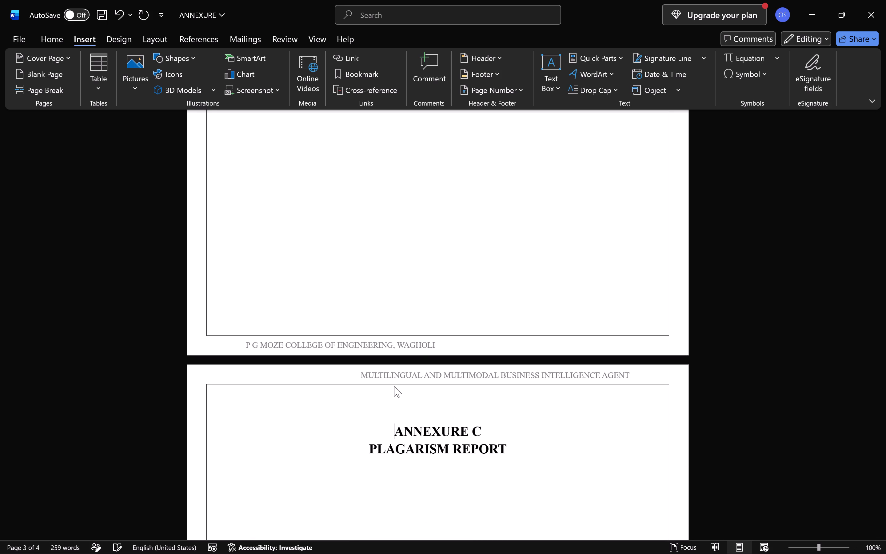
{"action": "key", "text": "ctrl+s"}
Place the cursor in the blank line below the PLAGARISM REPORT heading and save the ANNEXURE document.
{"action": "scroll", "coordinate": [394, 386], "scroll_direction": "down", "scroll_amount": 3}
{"action": "scroll", "coordinate": [394, 386], "scroll_direction": "up", "scroll_amount": 1}
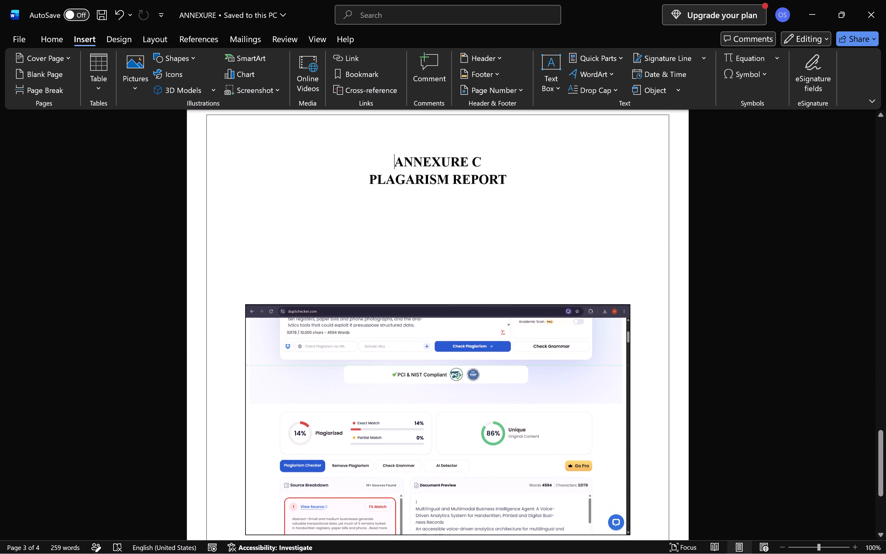
{"action": "left_click", "coordinate": [420, 397]}
{"action": "left_click", "coordinate": [571, 216]}
{"action": "scroll", "coordinate": [571, 216], "scroll_direction": "down", "scroll_amount": 1}
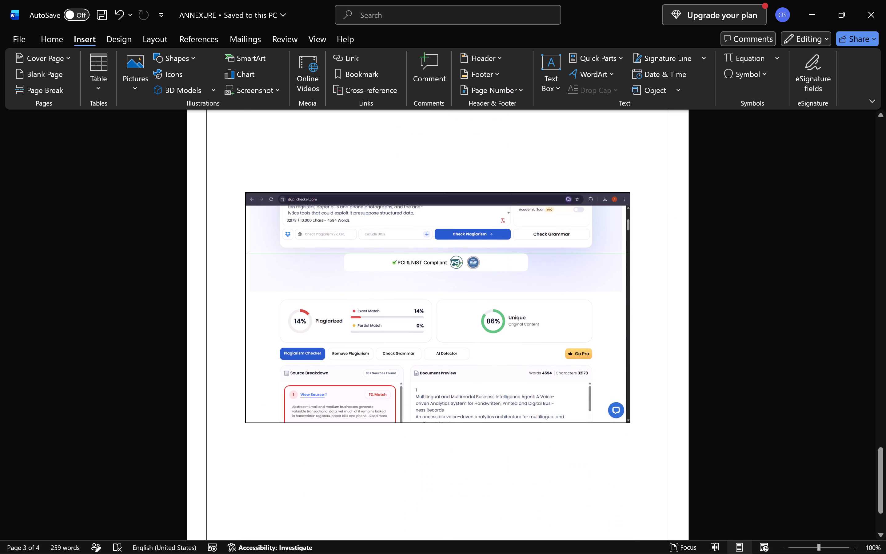
{"action": "left_click", "coordinate": [453, 306]}
{"action": "scroll", "coordinate": [453, 306], "scroll_direction": "up", "scroll_amount": 1}
{"action": "left_click", "coordinate": [530, 241]}
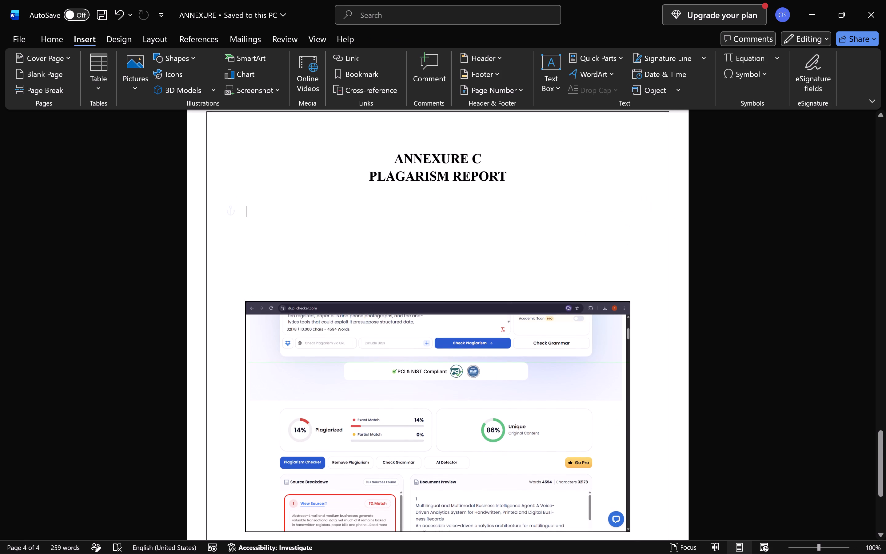
{"action": "key", "text": "ctrl+s"}
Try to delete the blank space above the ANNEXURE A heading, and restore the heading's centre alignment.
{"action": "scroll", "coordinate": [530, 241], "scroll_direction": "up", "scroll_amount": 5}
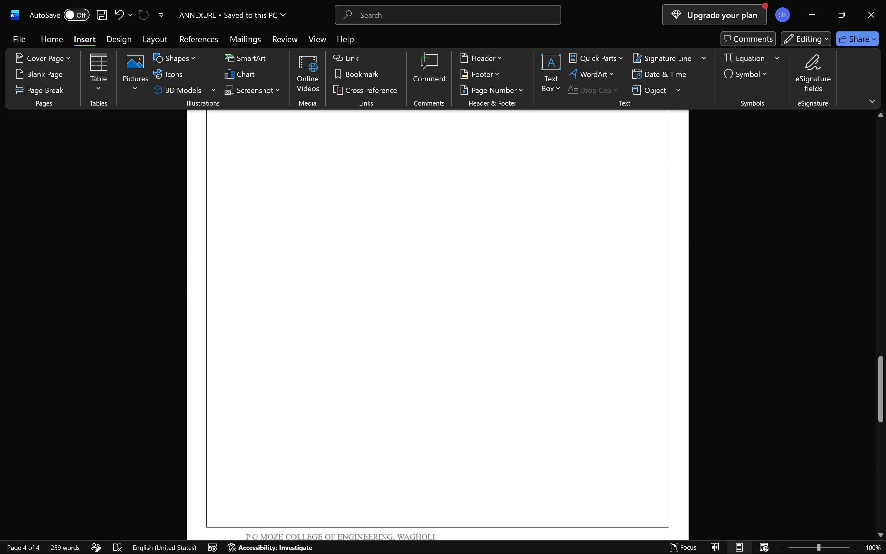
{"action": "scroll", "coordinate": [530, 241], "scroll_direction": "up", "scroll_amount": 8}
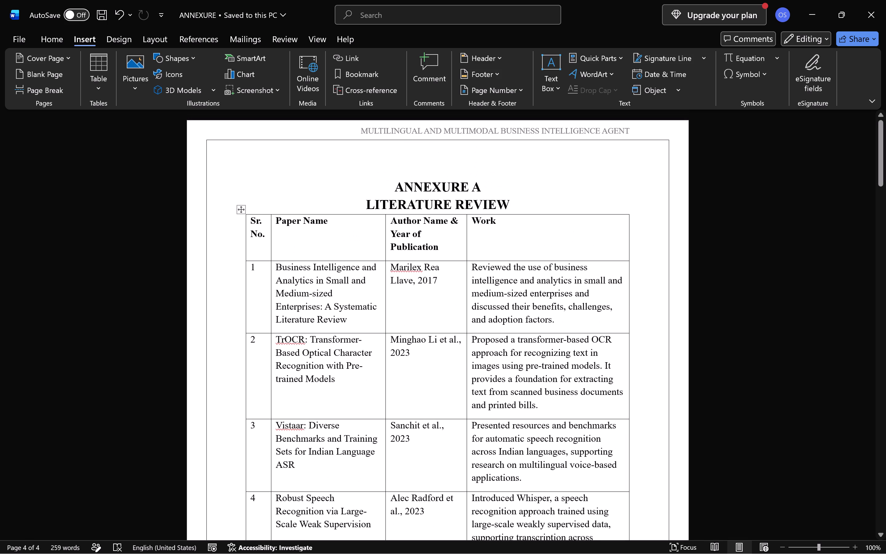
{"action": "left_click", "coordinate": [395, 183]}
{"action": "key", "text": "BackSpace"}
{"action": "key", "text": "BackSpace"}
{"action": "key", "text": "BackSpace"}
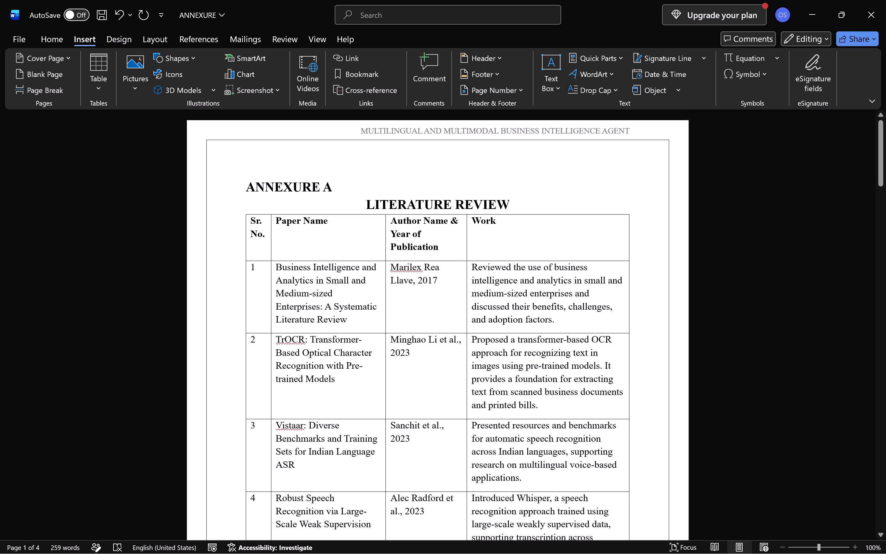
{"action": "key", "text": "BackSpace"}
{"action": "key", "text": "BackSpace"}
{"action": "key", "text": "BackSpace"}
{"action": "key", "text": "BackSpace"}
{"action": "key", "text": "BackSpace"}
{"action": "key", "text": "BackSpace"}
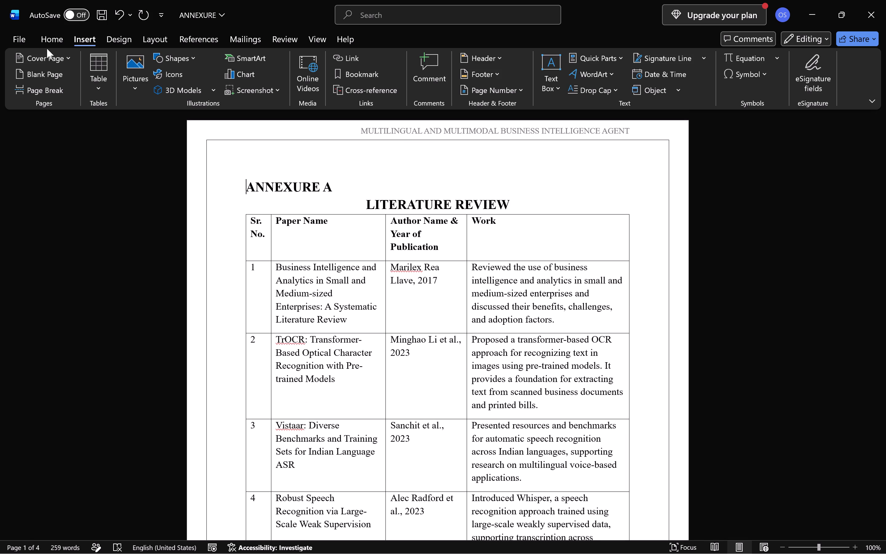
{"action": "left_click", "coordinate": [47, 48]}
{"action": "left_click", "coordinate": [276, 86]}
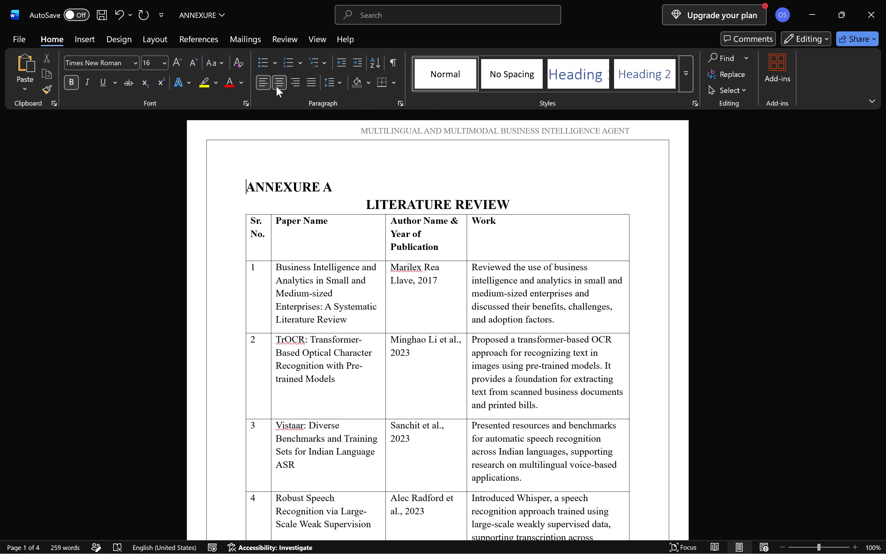
Save the ANNEXURE document and look through its pages down to the plagiarism report.
{"action": "key", "text": "ctrl+s"}
{"action": "key", "text": "ctrl+s"}
{"action": "scroll", "coordinate": [571, 187], "scroll_direction": "down", "scroll_amount": 2}
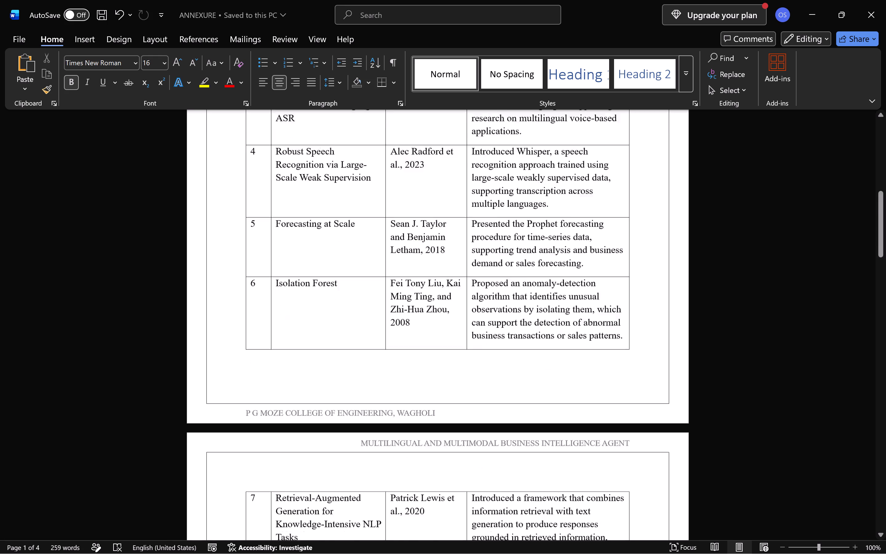
{"action": "scroll", "coordinate": [571, 187], "scroll_direction": "down", "scroll_amount": 7}
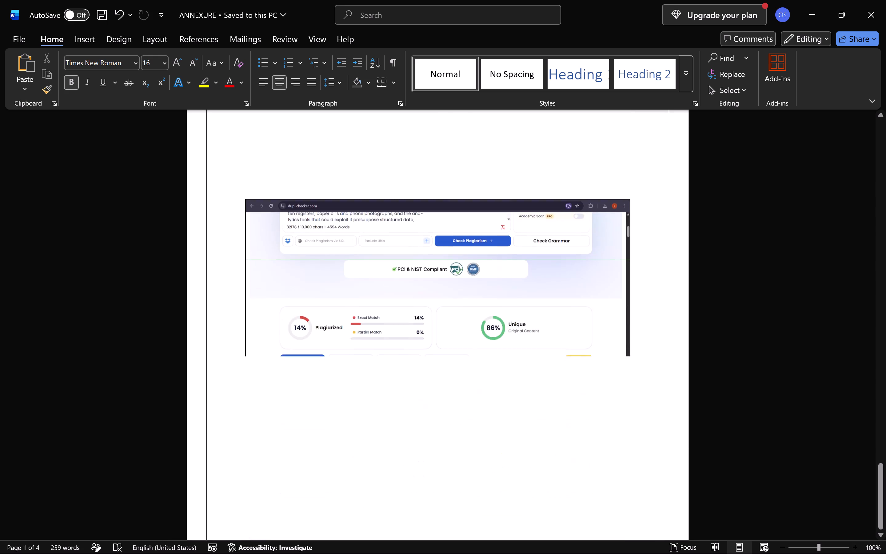
{"action": "scroll", "coordinate": [571, 187], "scroll_direction": "up", "scroll_amount": 2}
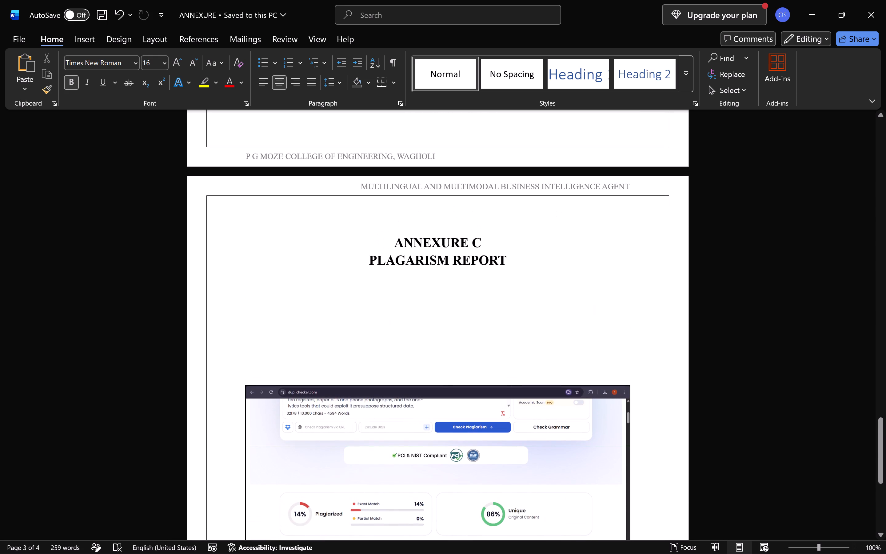
{"action": "key", "text": "ctrl+s"}
{"action": "scroll", "coordinate": [477, 315], "scroll_direction": "down", "scroll_amount": 3}
{"action": "scroll", "coordinate": [477, 315], "scroll_direction": "up", "scroll_amount": 1}
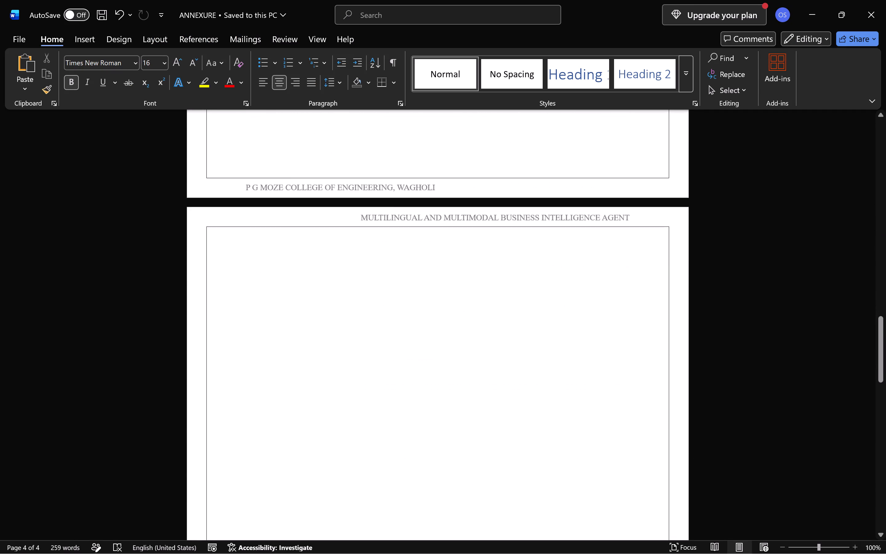
{"action": "scroll", "coordinate": [533, 335], "scroll_direction": "down", "scroll_amount": 1}
{"action": "left_click", "coordinate": [431, 202]}
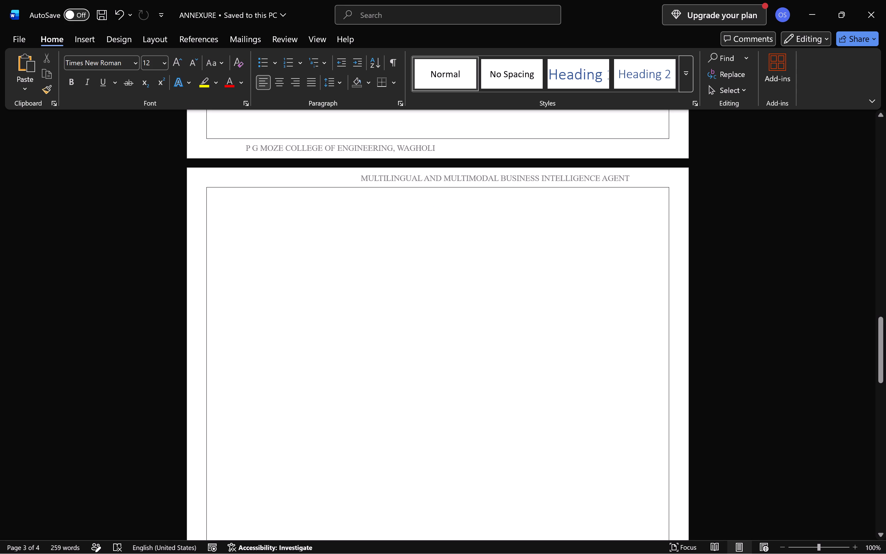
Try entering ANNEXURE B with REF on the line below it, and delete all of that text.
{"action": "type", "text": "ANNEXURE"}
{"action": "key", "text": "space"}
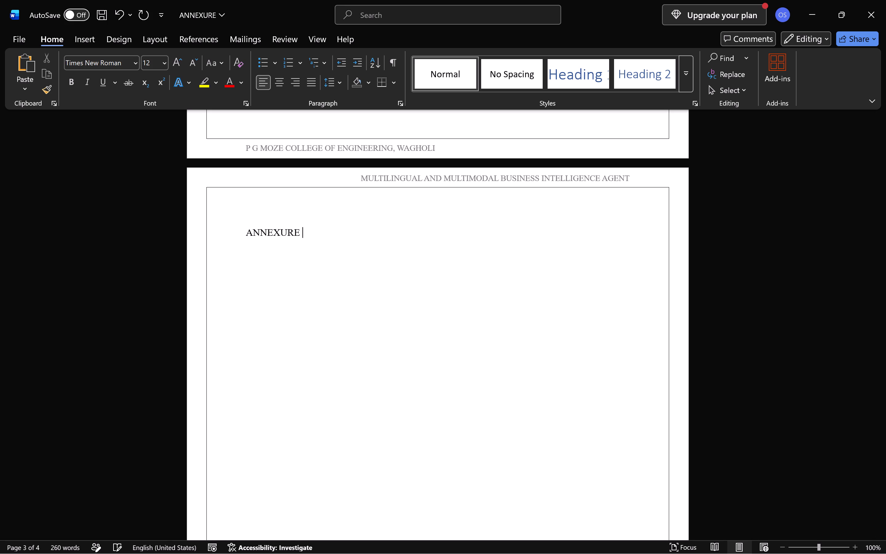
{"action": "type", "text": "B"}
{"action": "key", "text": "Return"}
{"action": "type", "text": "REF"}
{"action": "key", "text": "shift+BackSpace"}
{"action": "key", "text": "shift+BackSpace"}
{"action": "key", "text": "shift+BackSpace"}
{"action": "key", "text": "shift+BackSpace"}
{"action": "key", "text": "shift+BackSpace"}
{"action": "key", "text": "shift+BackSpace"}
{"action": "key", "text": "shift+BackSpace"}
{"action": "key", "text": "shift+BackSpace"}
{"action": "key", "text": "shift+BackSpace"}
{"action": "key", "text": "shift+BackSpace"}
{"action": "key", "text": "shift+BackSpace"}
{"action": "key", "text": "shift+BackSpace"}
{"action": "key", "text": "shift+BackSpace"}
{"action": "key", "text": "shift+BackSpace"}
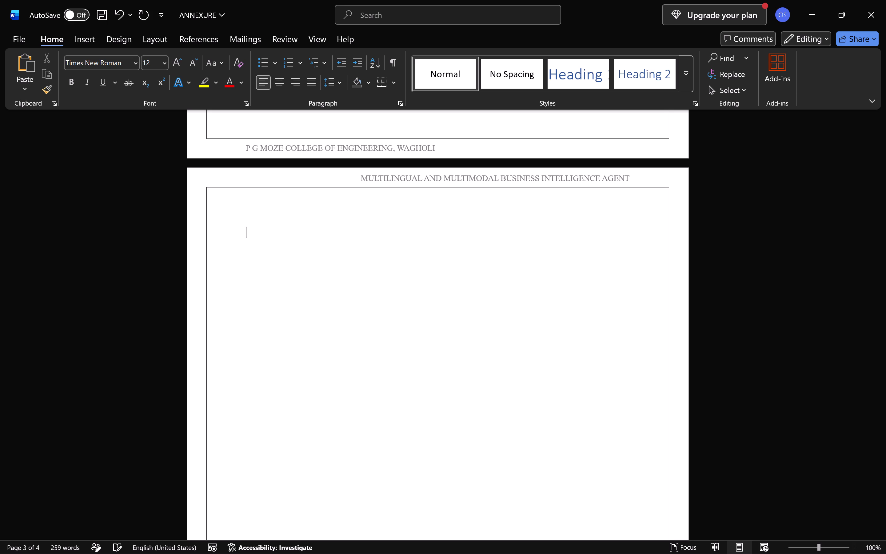
Enter the heading text ANNEXURE B at the top of the blank page before ANNEXURE C.
{"action": "scroll", "coordinate": [420, 212], "scroll_direction": "down", "scroll_amount": 3}
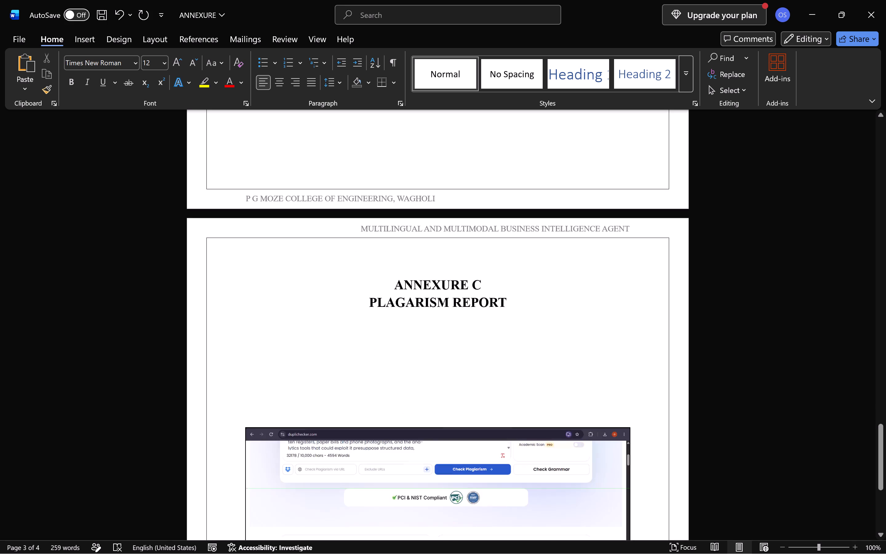
{"action": "scroll", "coordinate": [420, 212], "scroll_direction": "down", "scroll_amount": 3}
{"action": "scroll", "coordinate": [420, 212], "scroll_direction": "up", "scroll_amount": 9}
{"action": "scroll", "coordinate": [420, 212], "scroll_direction": "down", "scroll_amount": 1}
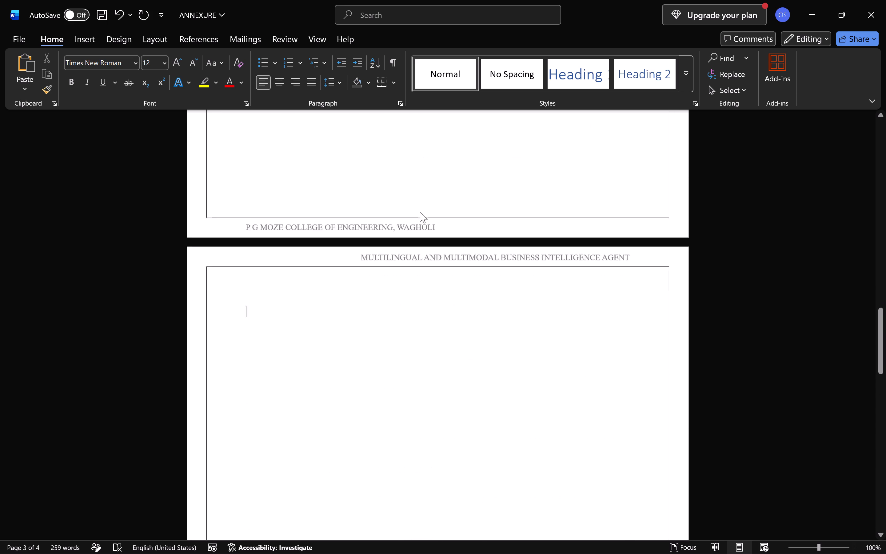
{"action": "scroll", "coordinate": [420, 212], "scroll_direction": "up", "scroll_amount": 1}
{"action": "type", "text": "ANNEXURE"}
{"action": "key", "text": "shift+space"}
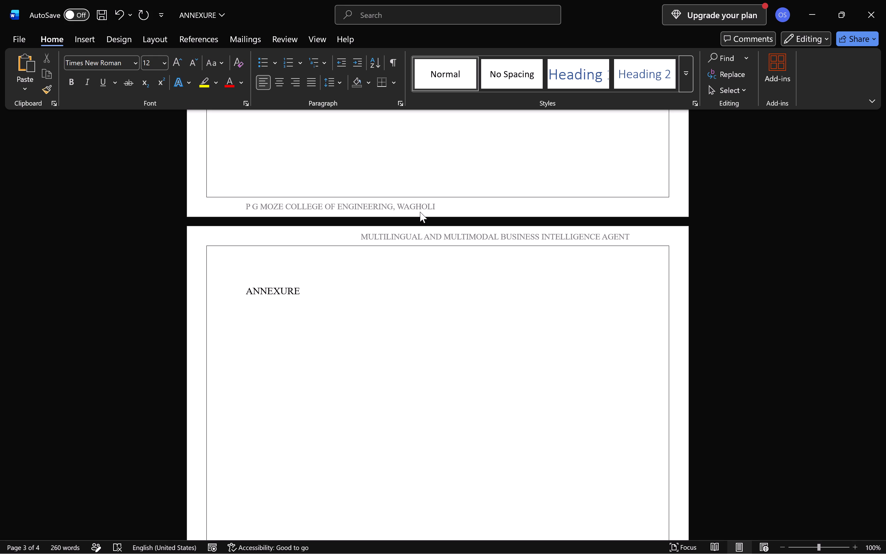
{"action": "key", "text": "shift+b"}
Add the subtitle LITERARURE REVIWERS COMMENTS ON PAPER SUBMITTED I on the line below the ANNEXURE B heading.
{"action": "key", "text": "Return"}
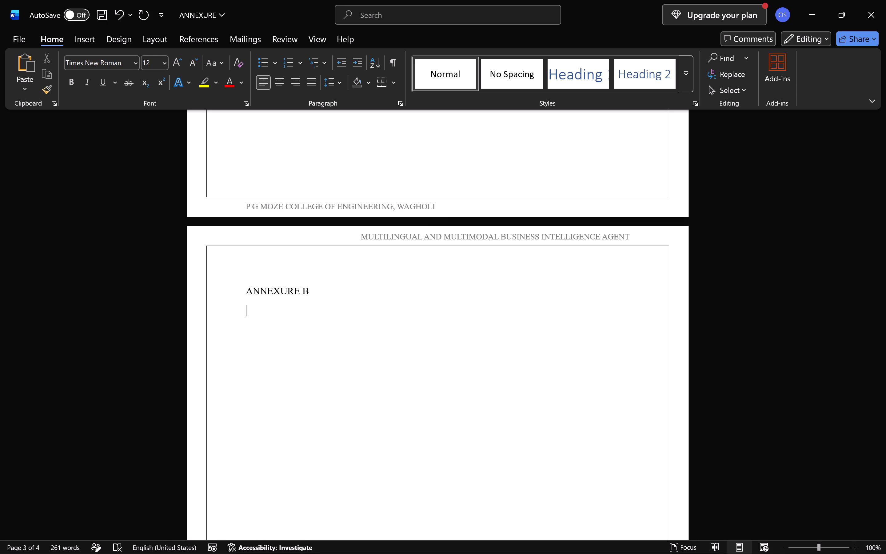
{"action": "type", "text": "LI"}
{"action": "type", "text": "TERARURE"}
{"action": "key", "text": "space"}
{"action": "type", "text": "REVIWERS"}
{"action": "key", "text": "space"}
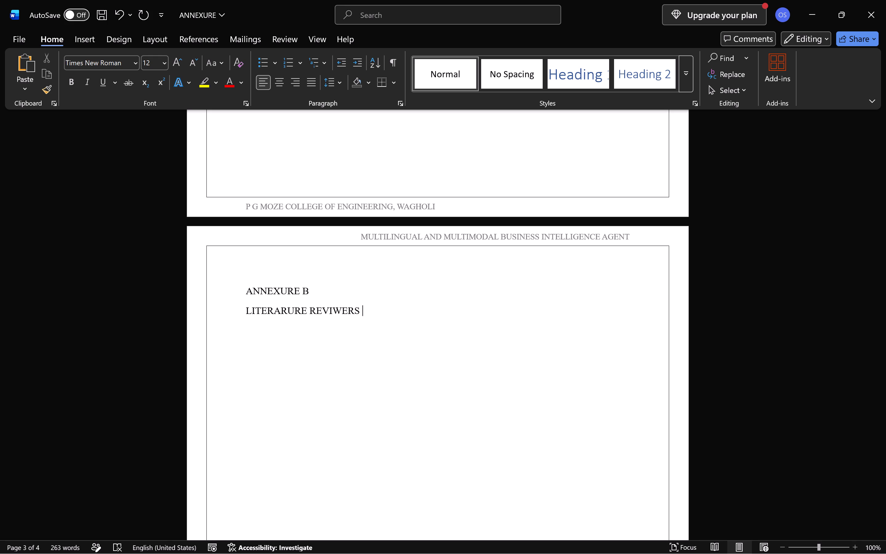
{"action": "type", "text": "COMMENTS"}
{"action": "key", "text": "space"}
{"action": "type", "text": "ON PAPER"}
{"action": "key", "text": "space"}
{"action": "type", "text": "SUBMITTED"}
{"action": "key", "text": "space"}
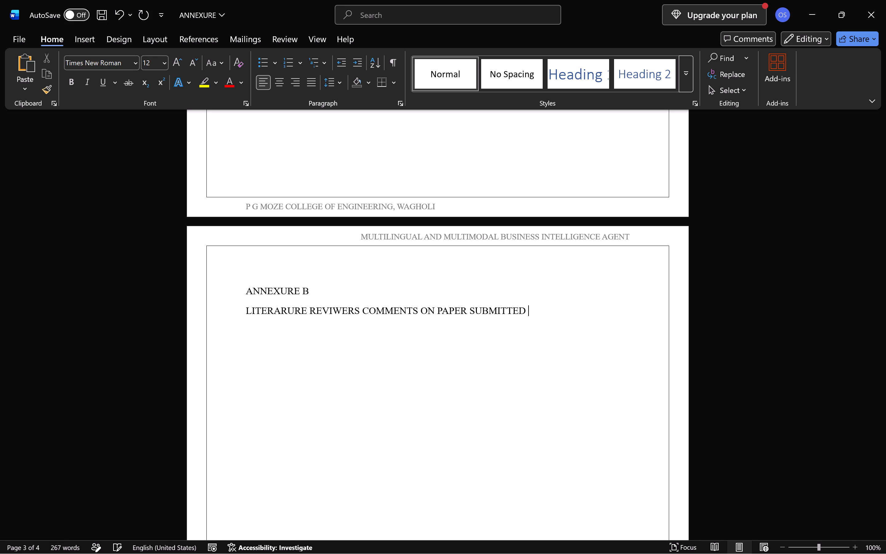
{"action": "key", "text": "shift+i"}
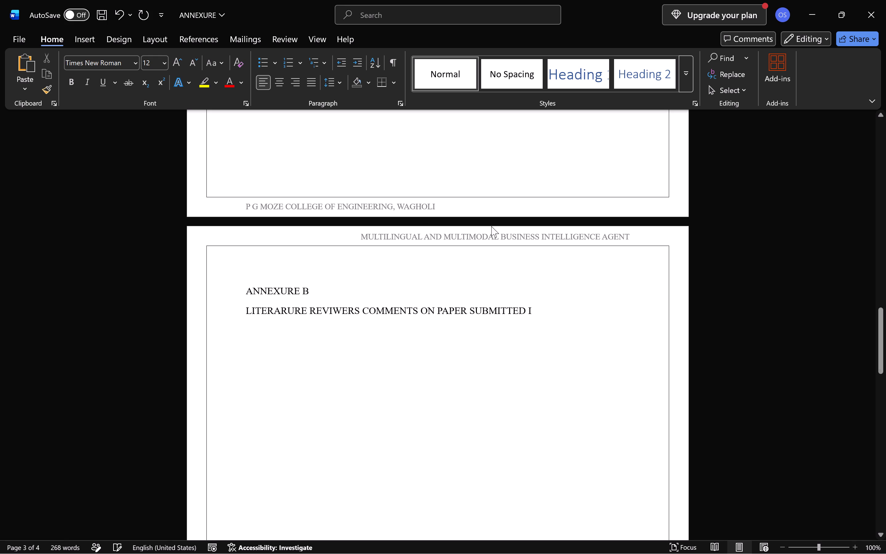
Format both ANNEXURE B heading lines as bold, centred, 16 pt text with the space after paragraphs removed.
{"action": "left_click_drag", "start_coordinate": [538, 307], "coordinate": [229, 295]}
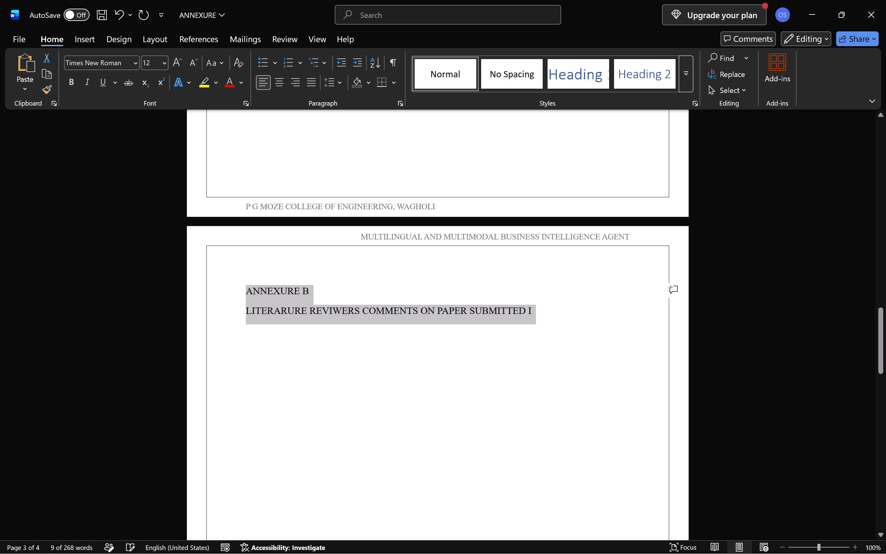
{"action": "key", "text": "ctrl+b"}
{"action": "left_click", "coordinate": [278, 76]}
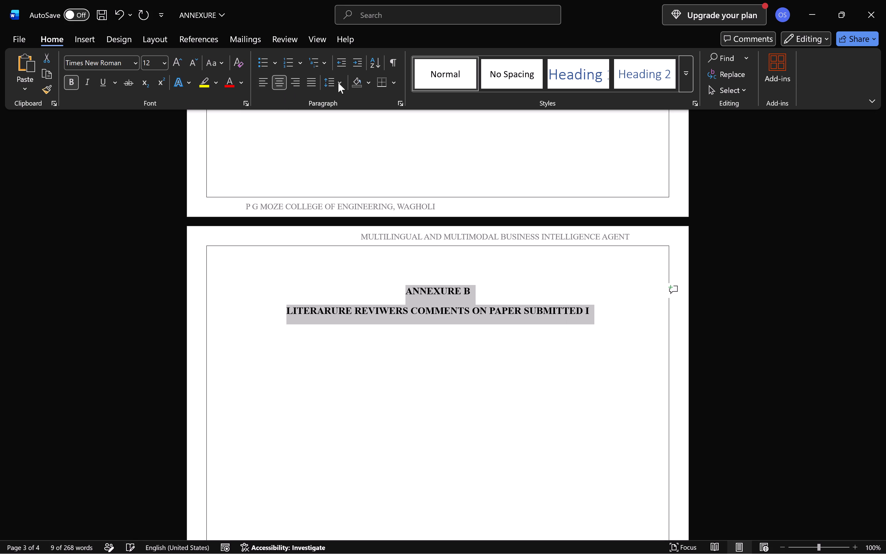
{"action": "left_click", "coordinate": [346, 83]}
{"action": "left_click", "coordinate": [357, 243]}
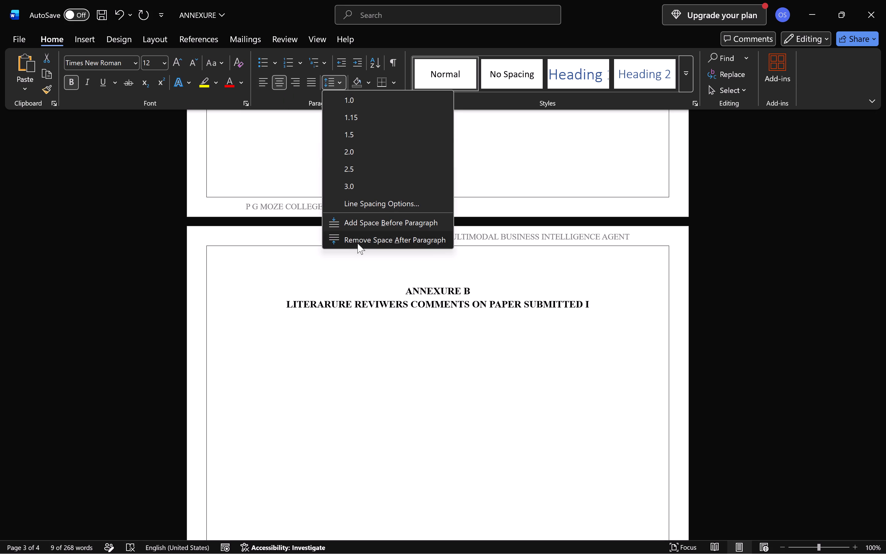
{"action": "left_click", "coordinate": [156, 63]}
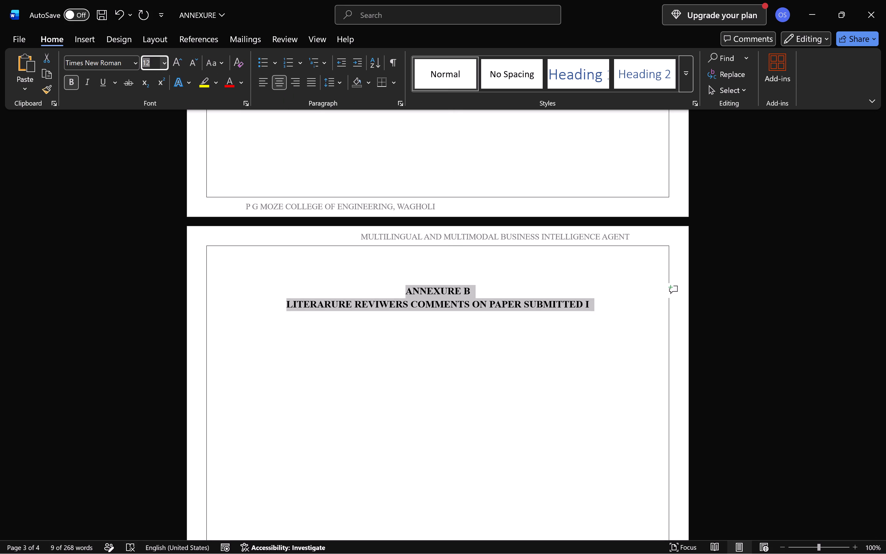
{"action": "type", "text": "16"}
{"action": "key", "text": "Return"}
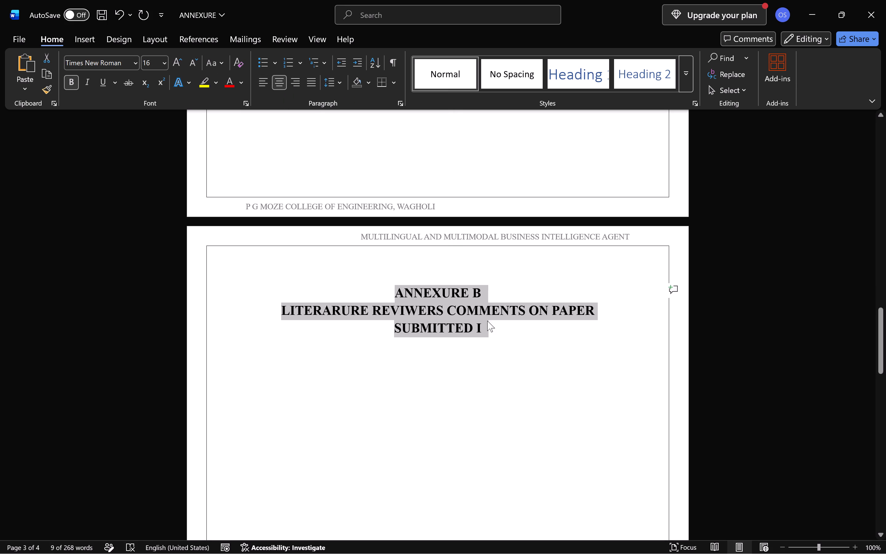
{"action": "left_click", "coordinate": [516, 359]}
Save the ANNEXURE document with the new ANNEXURE B headings.
{"action": "key", "text": "ctrl+s"}
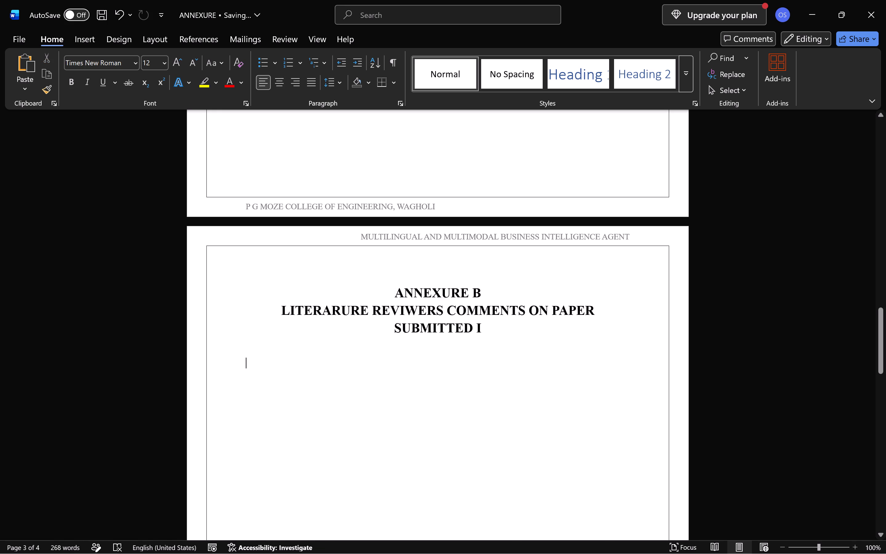
{"action": "scroll", "coordinate": [434, 373], "scroll_direction": "down", "scroll_amount": 8}
{"action": "scroll", "coordinate": [434, 373], "scroll_direction": "up", "scroll_amount": 7}
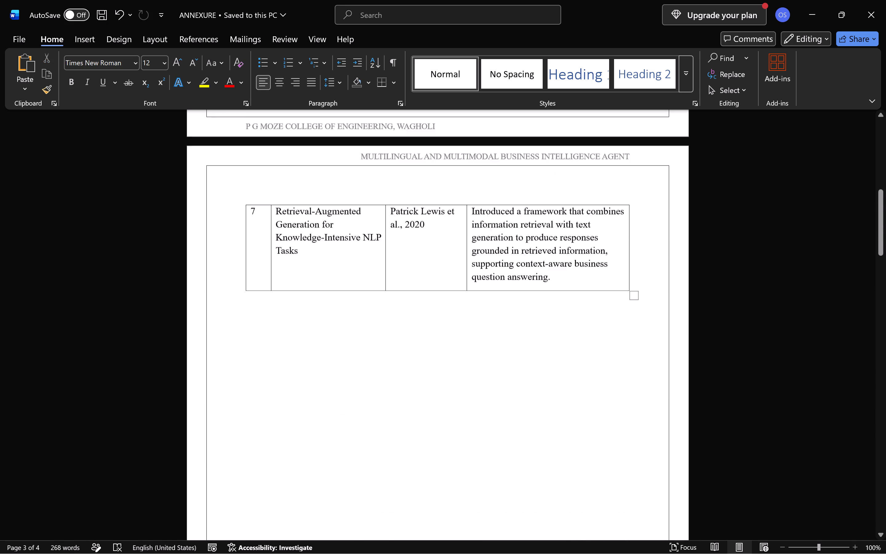
{"action": "scroll", "coordinate": [434, 373], "scroll_direction": "up", "scroll_amount": 2}
{"action": "scroll", "coordinate": [526, 331], "scroll_direction": "up", "scroll_amount": 12}
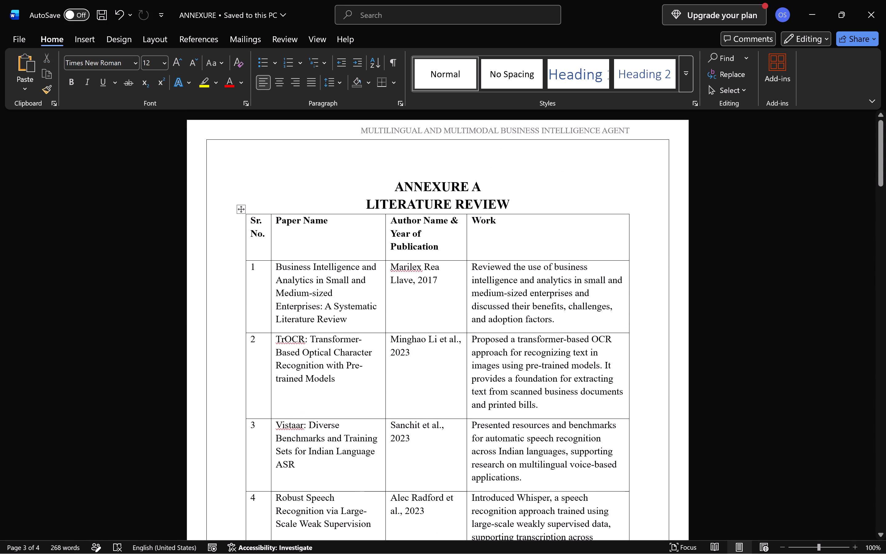
{"action": "key", "text": "ctrl+s"}
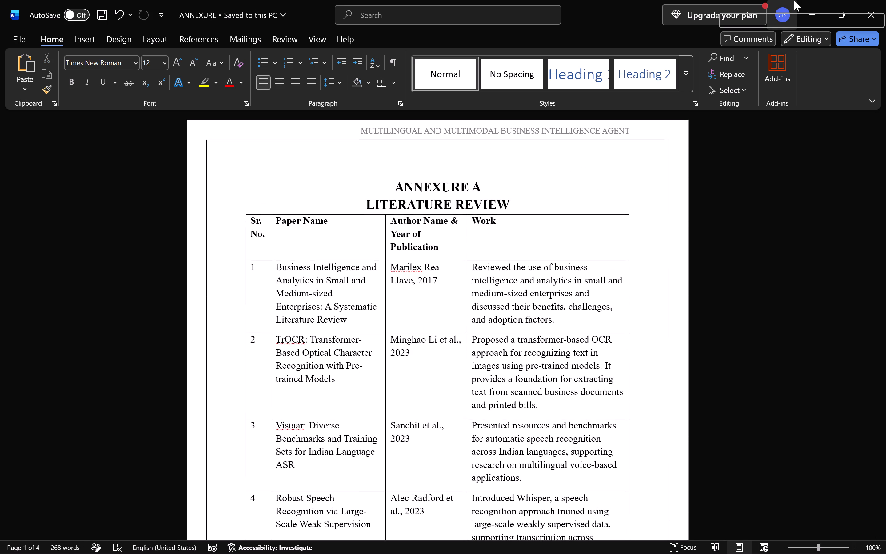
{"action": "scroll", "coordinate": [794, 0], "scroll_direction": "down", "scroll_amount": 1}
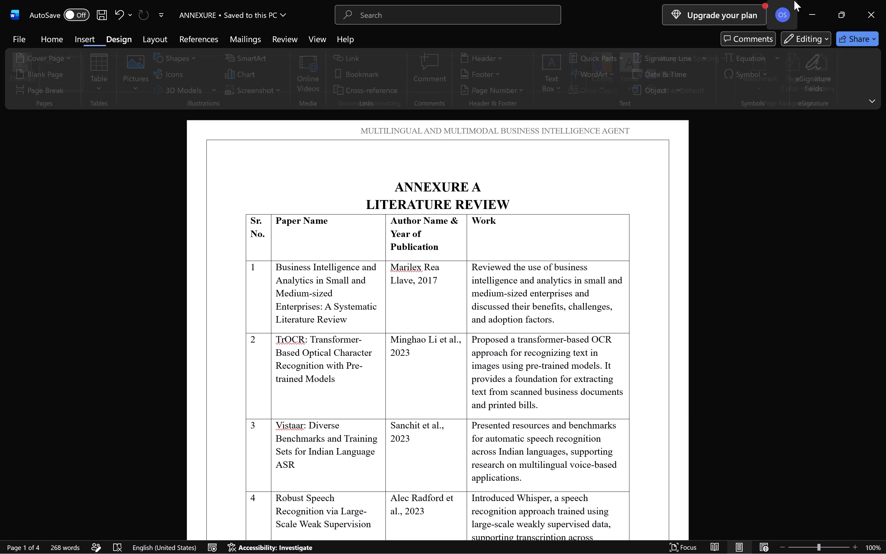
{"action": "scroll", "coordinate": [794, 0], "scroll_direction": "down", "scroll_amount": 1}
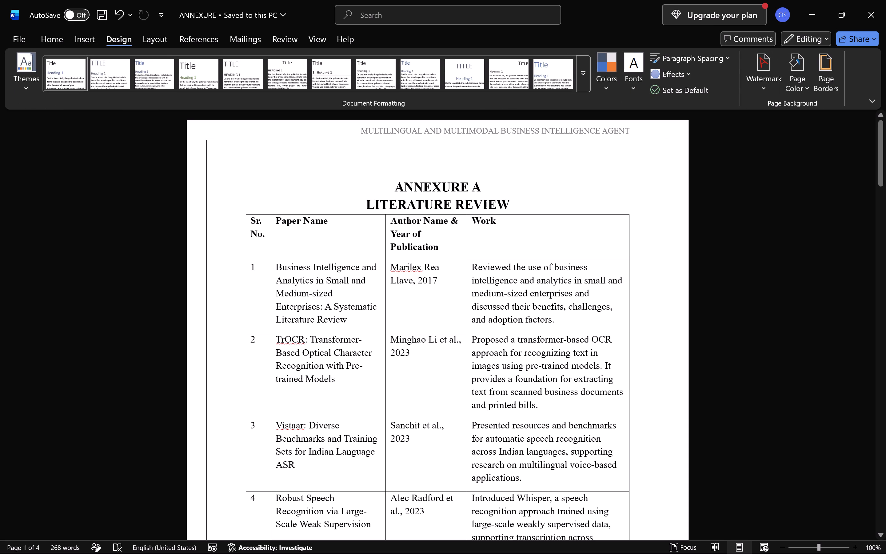